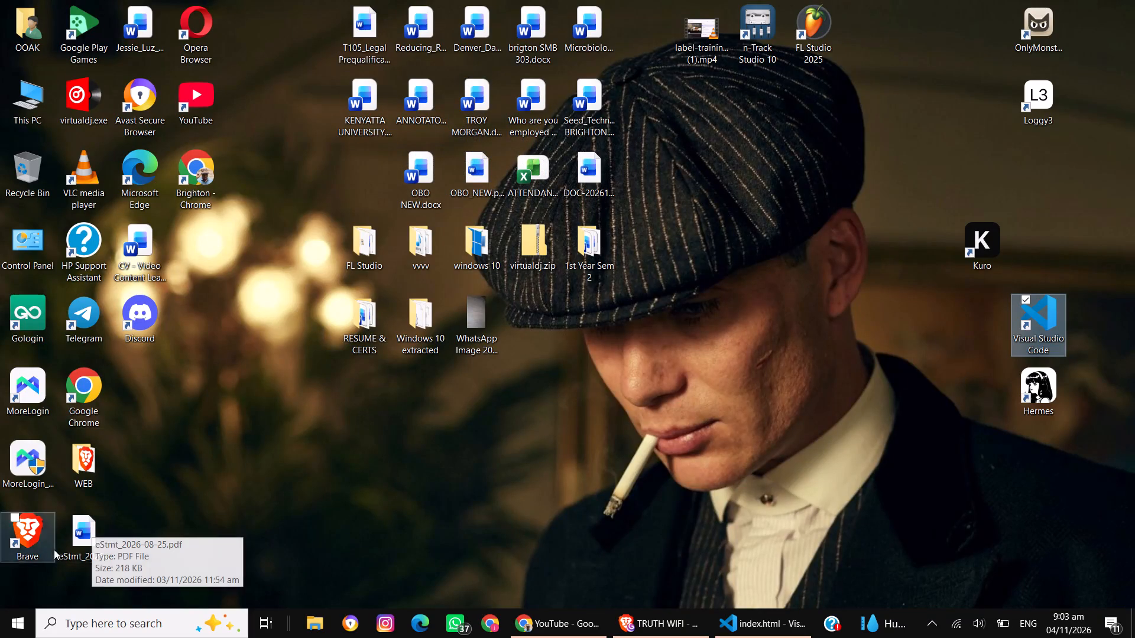
Open Word with a new blank document and maximize its window.
double_click(17, 636)
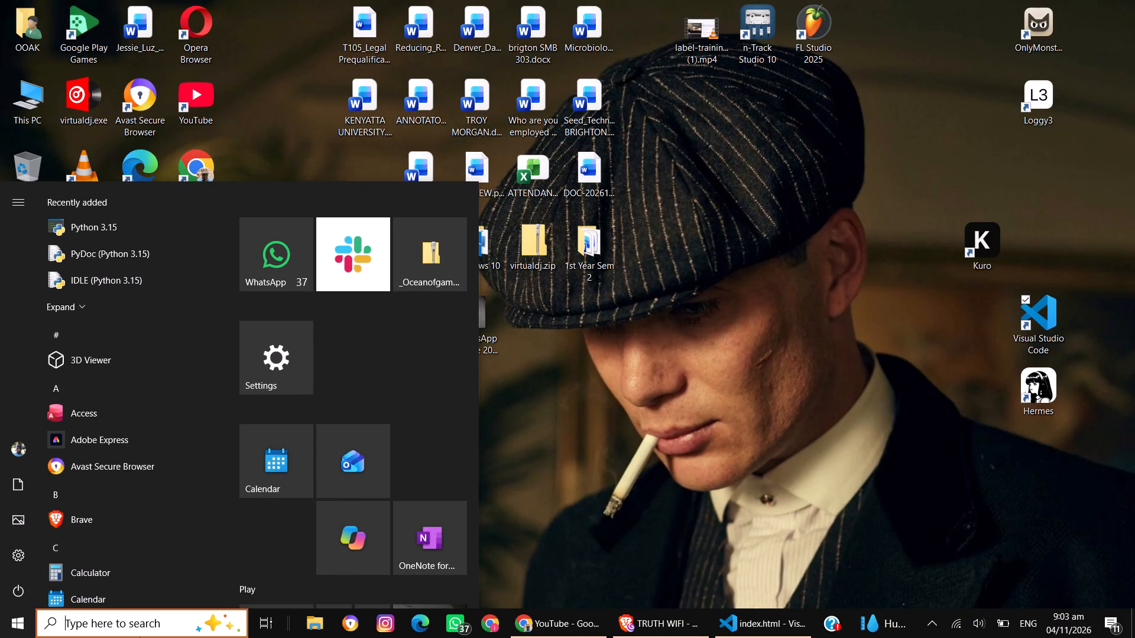
type("word")
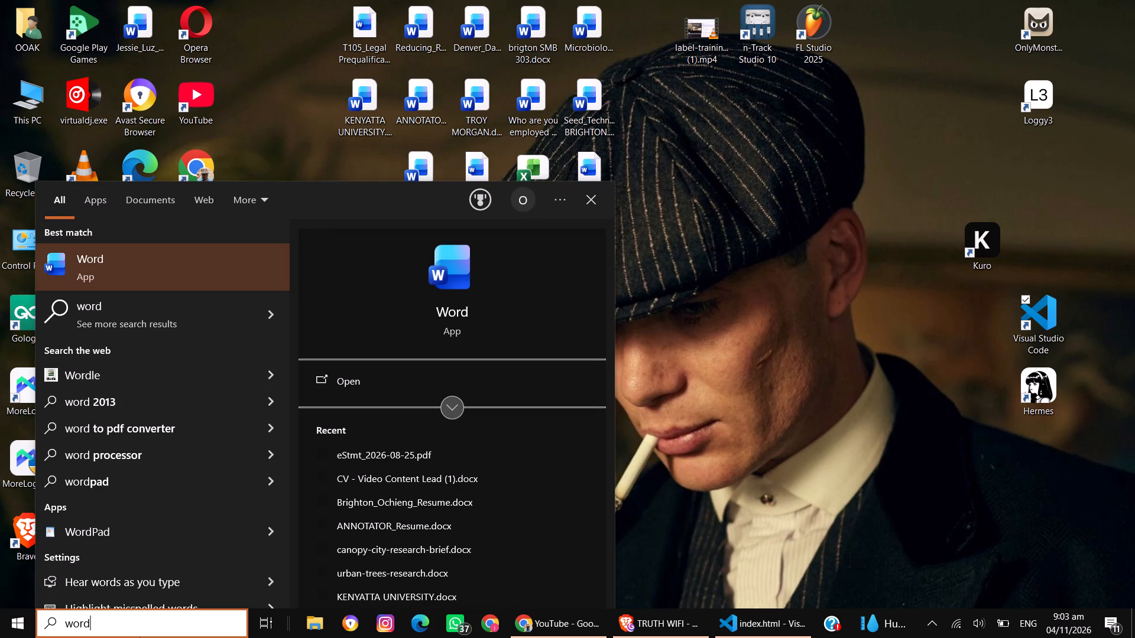
double_click(153, 259)
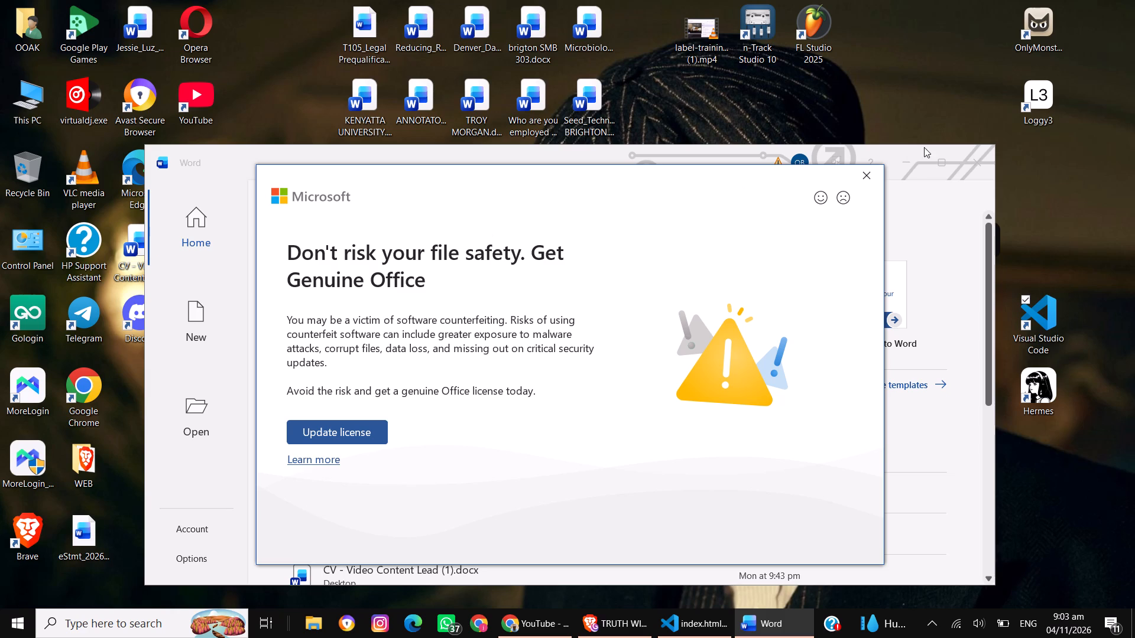
left_click(875, 176)
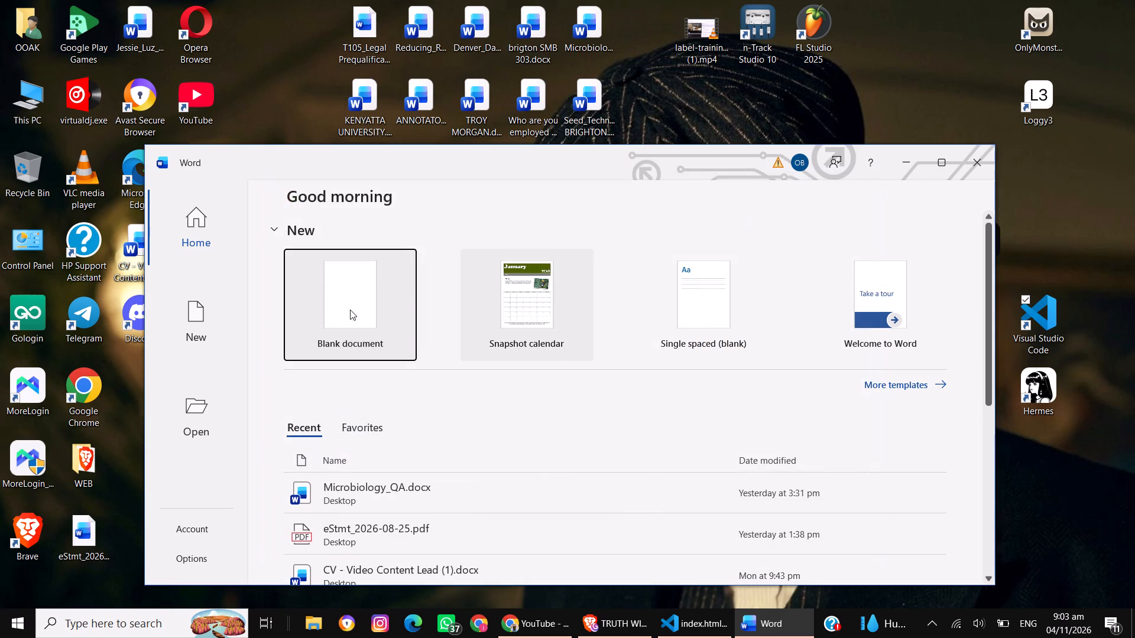
double_click(350, 310)
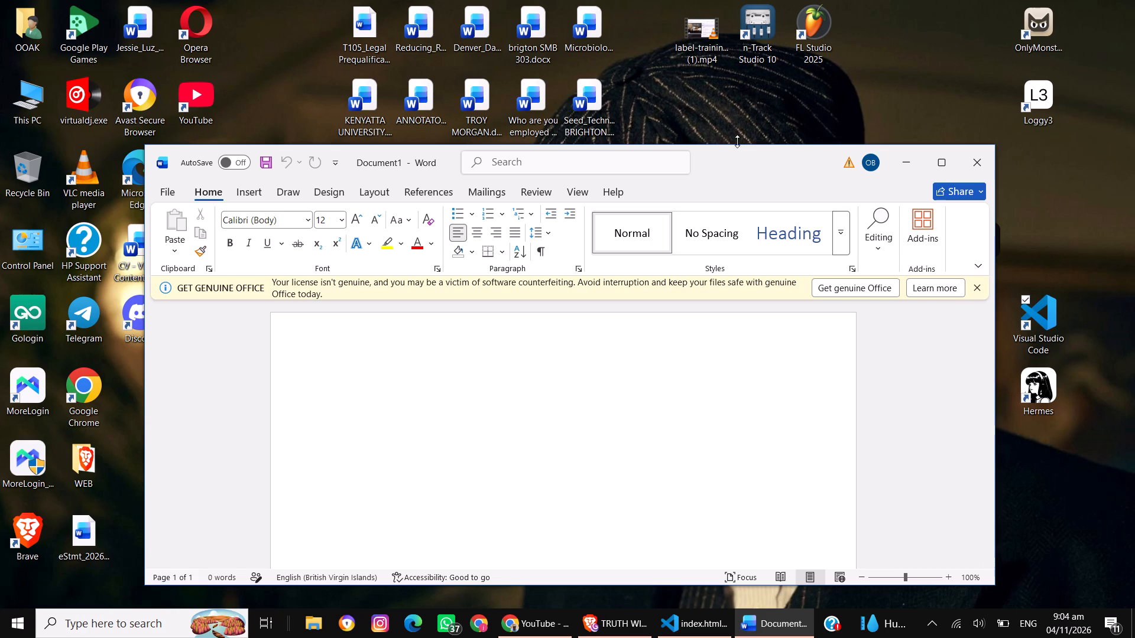
left_click(909, 172)
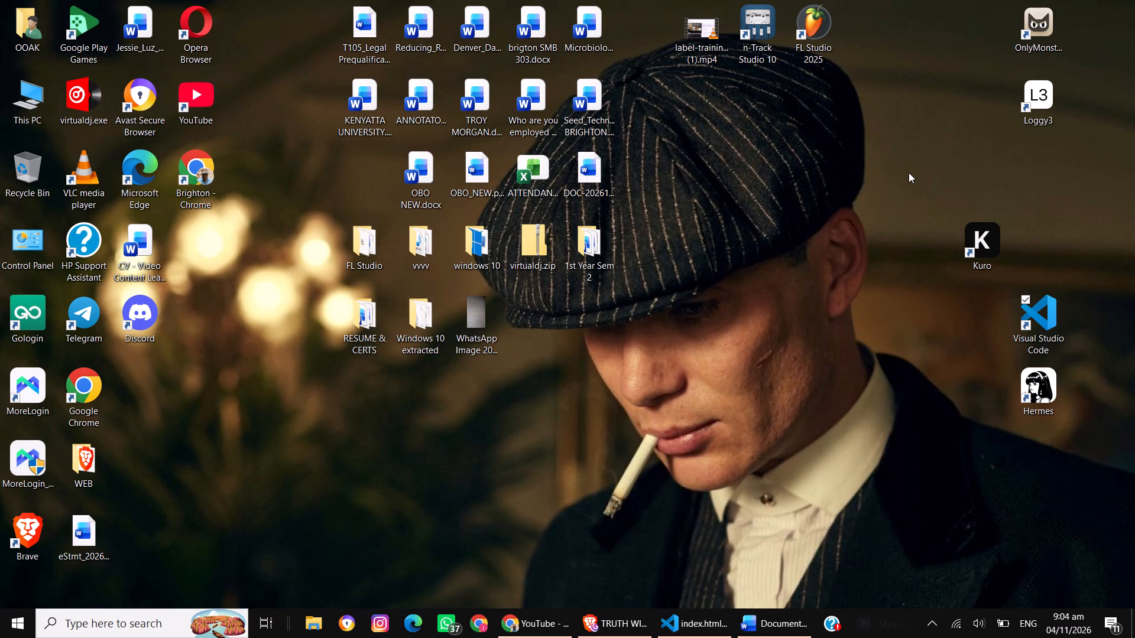
left_click(757, 630)
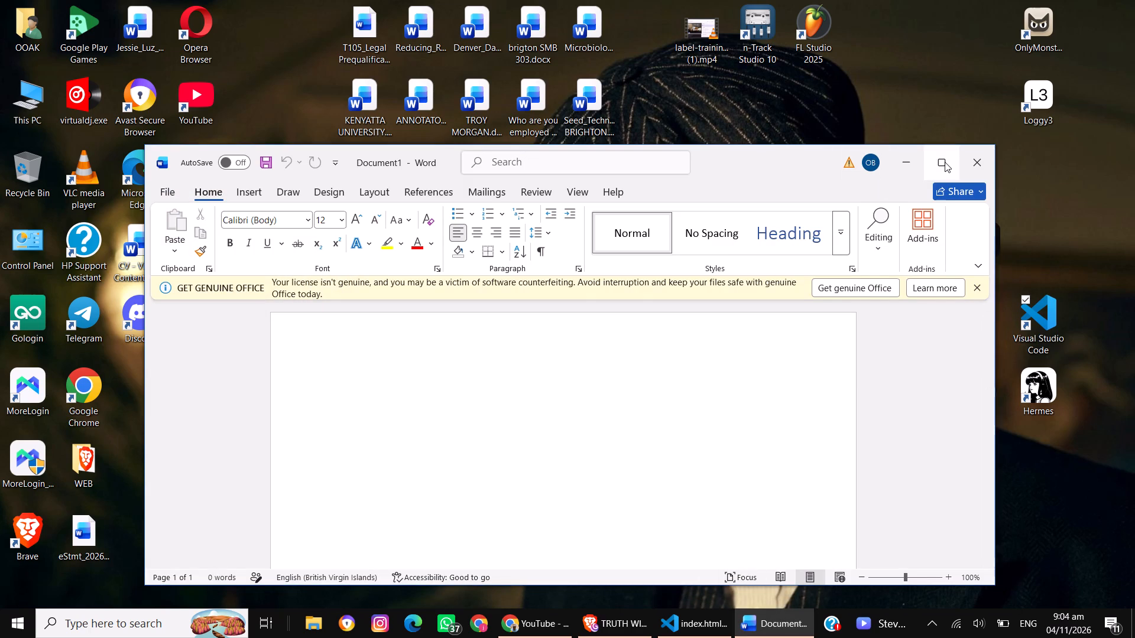
left_click(945, 162)
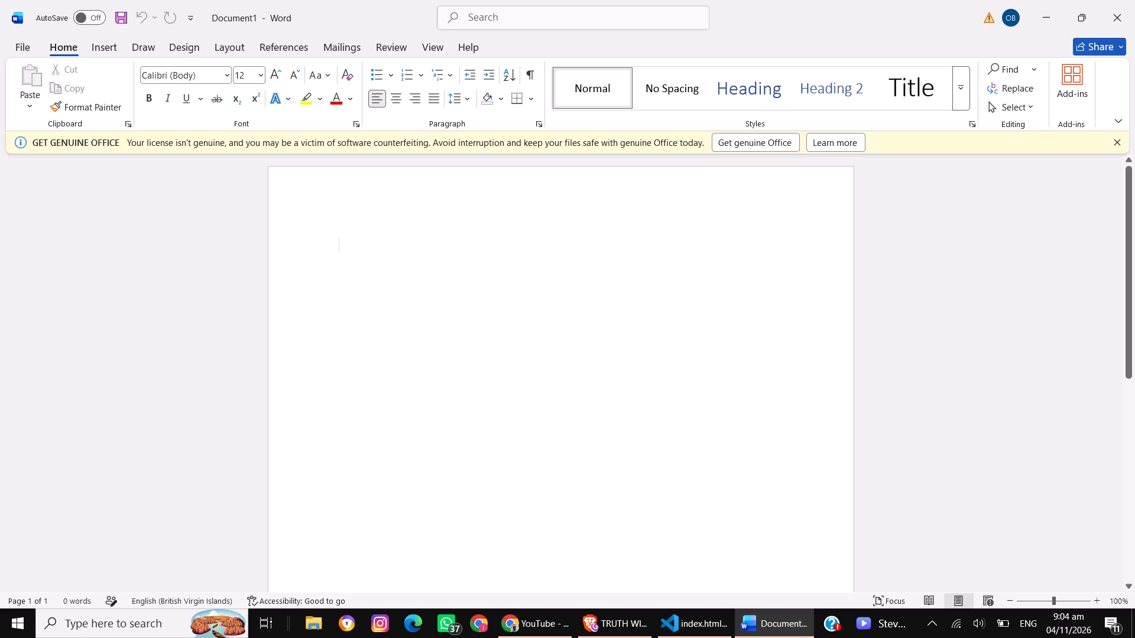
Open KENYATTA UNIVERSITY.docx from the desktop and copy the university crest picture on its first page.
left_click(1042, 19)
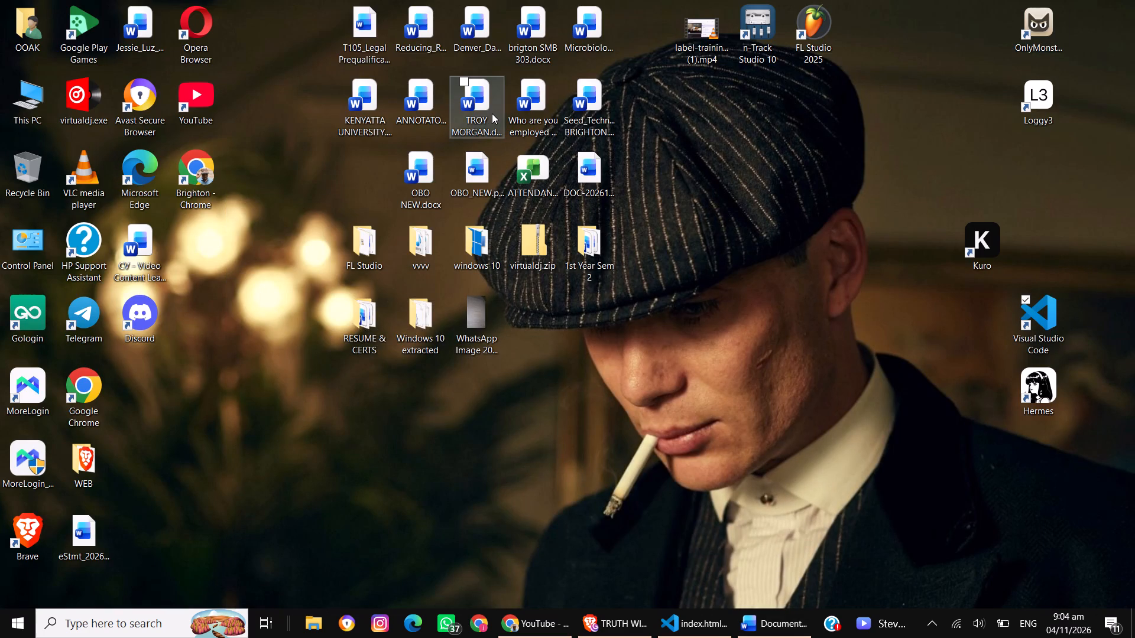
double_click(369, 110)
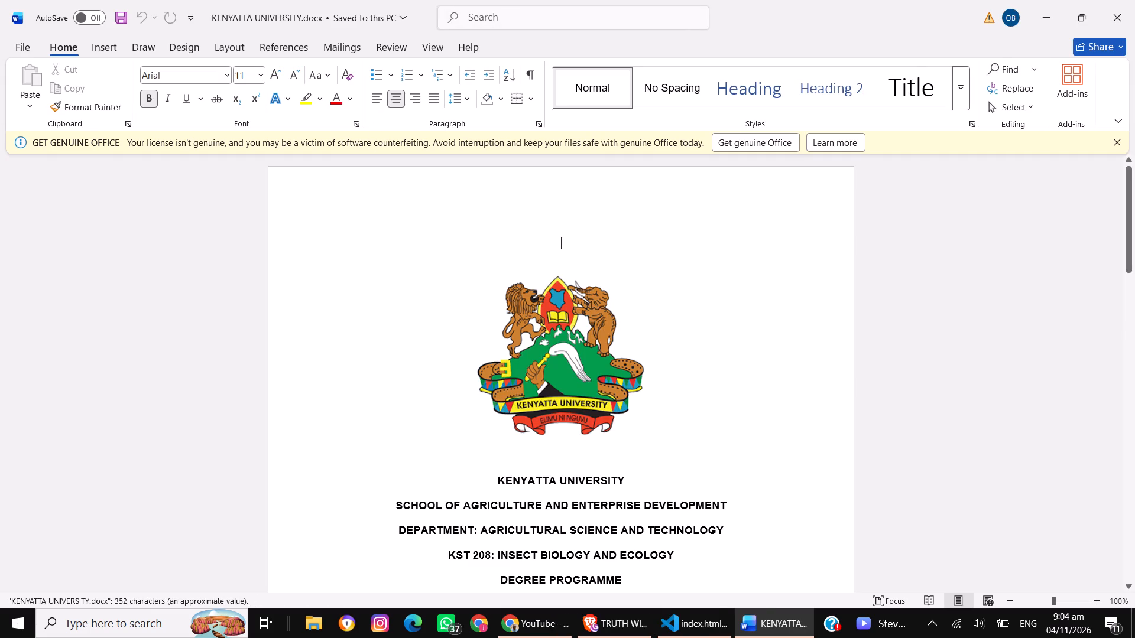
left_click(570, 327)
right_click(570, 327)
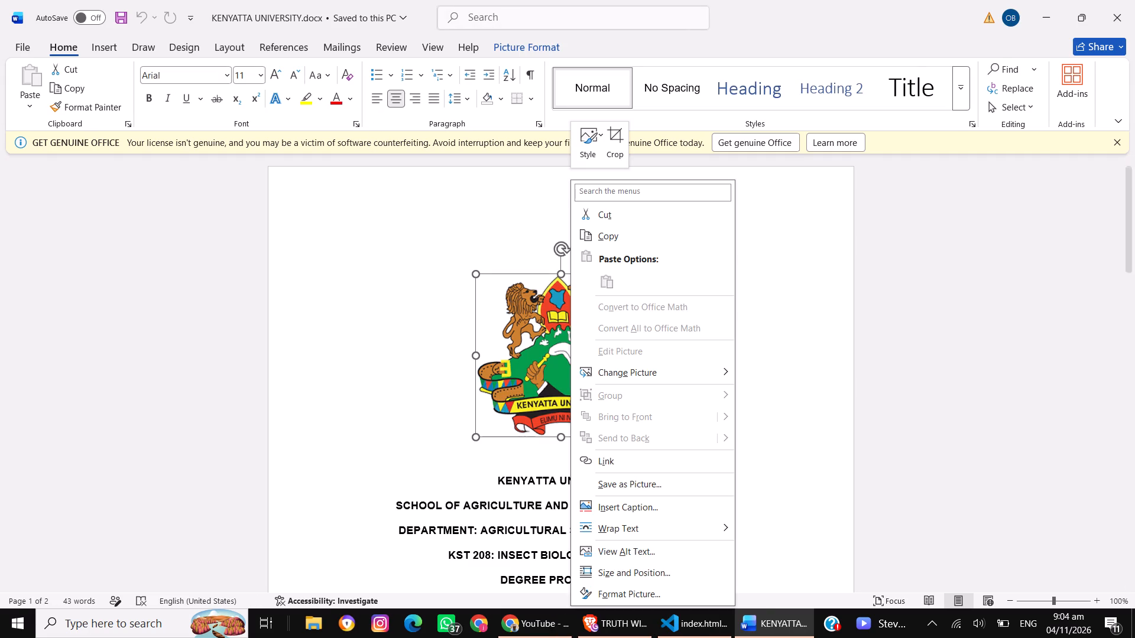
left_click(612, 245)
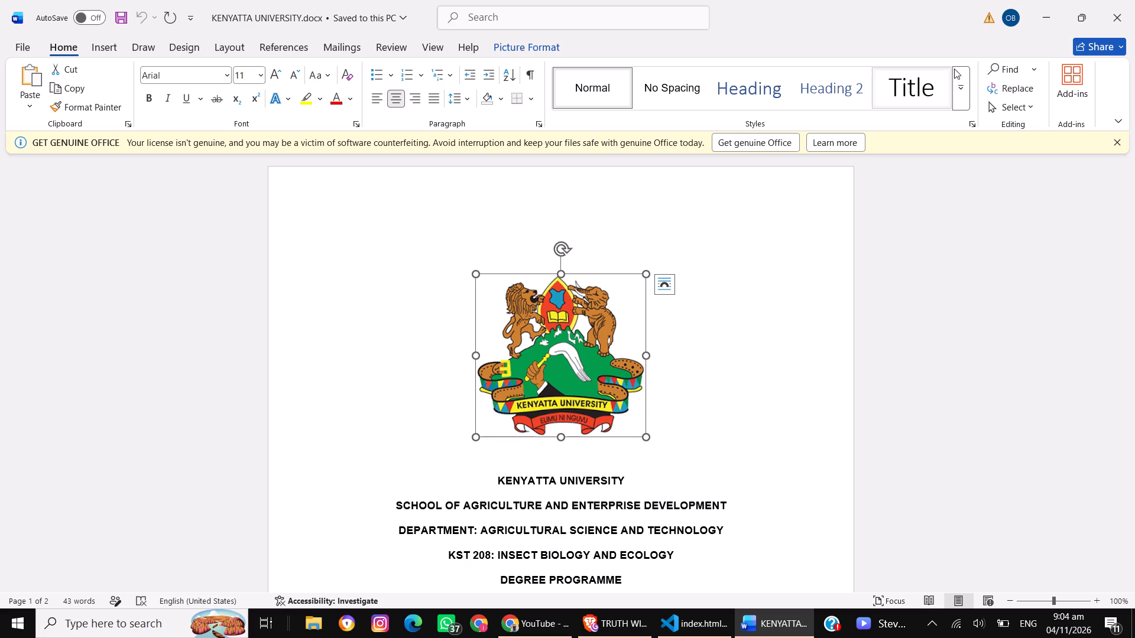
Create another new blank document and paste the Kenyatta University crest at its start.
left_click(1046, 16)
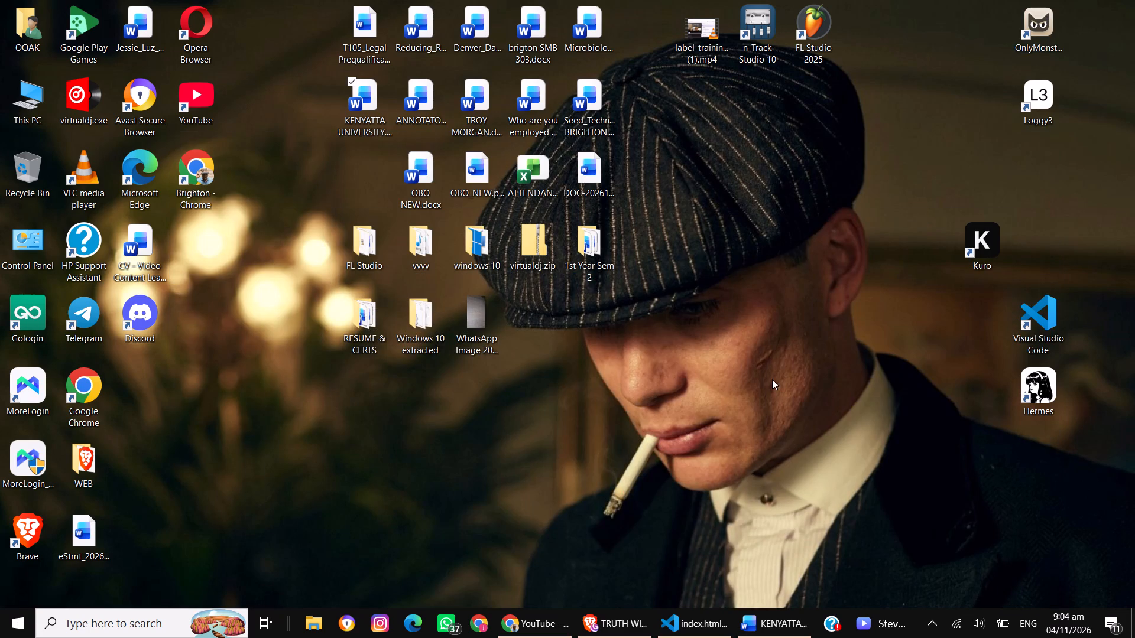
left_click(781, 624)
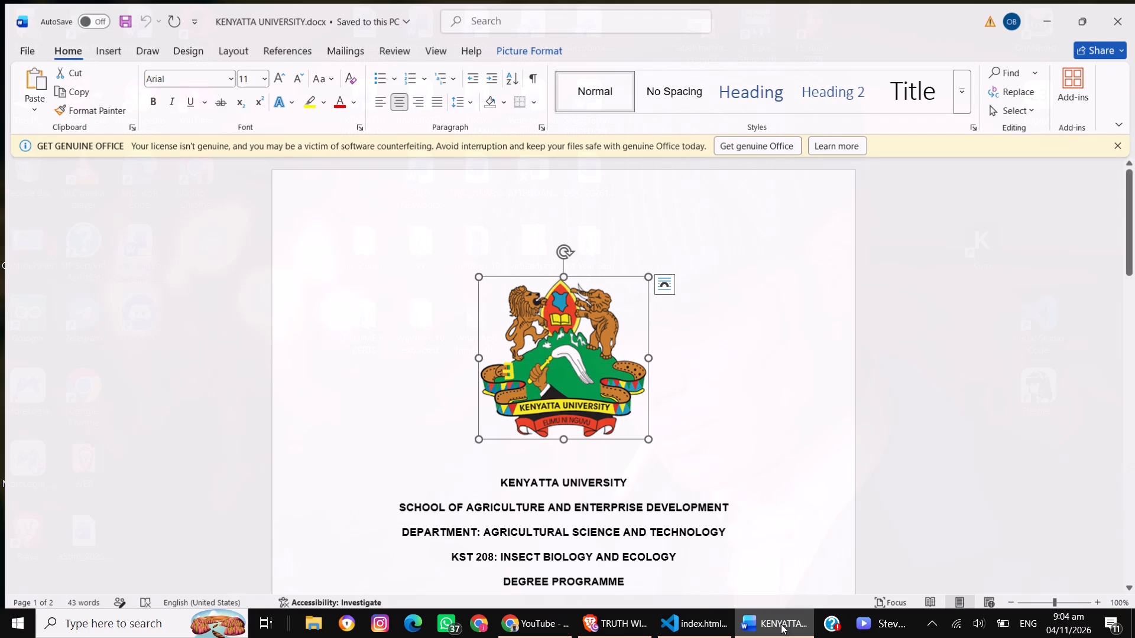
key("ctrl+n")
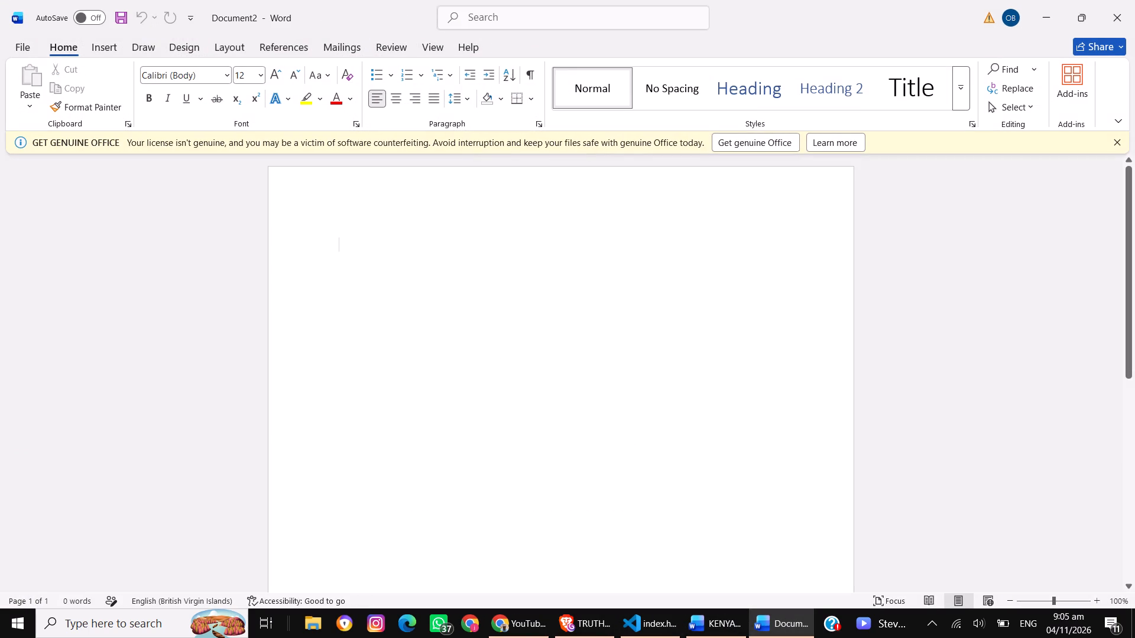
key("ctrl+v")
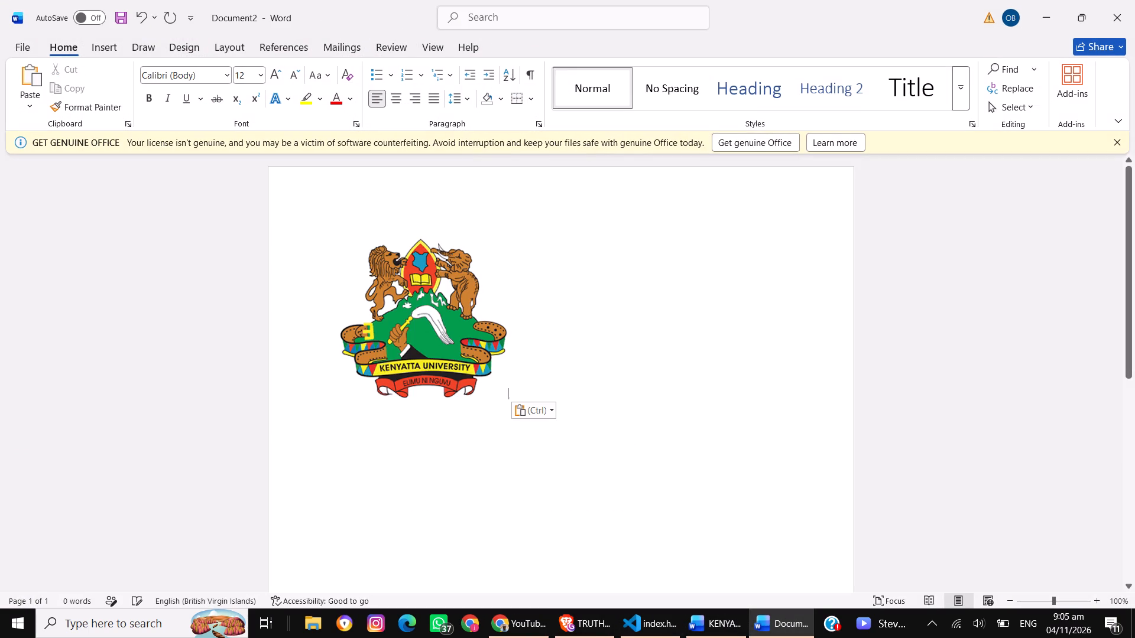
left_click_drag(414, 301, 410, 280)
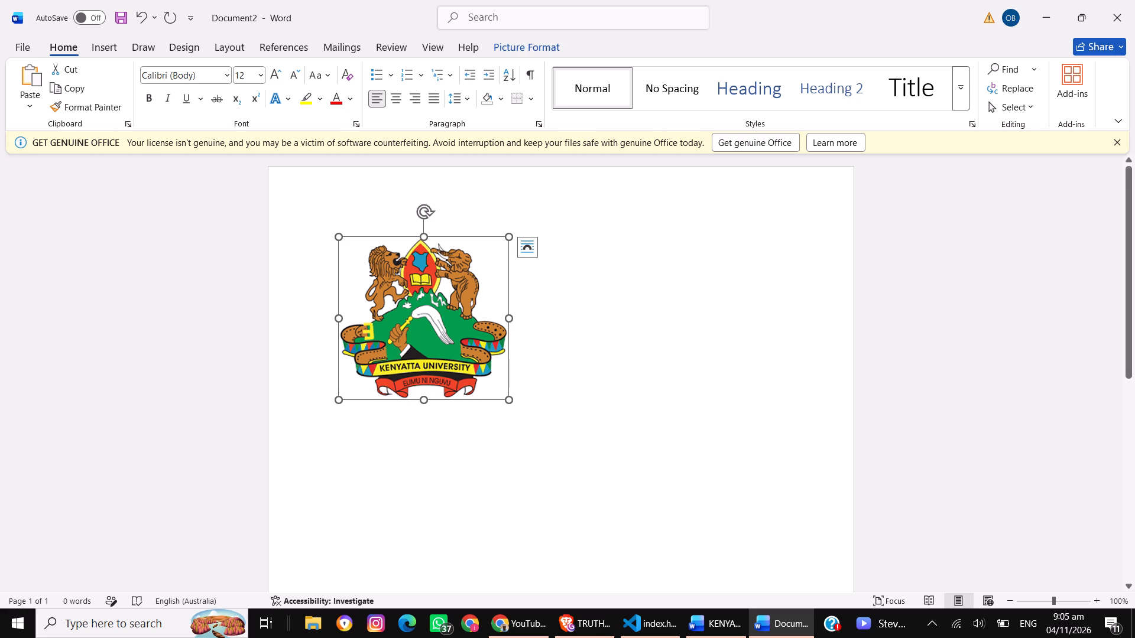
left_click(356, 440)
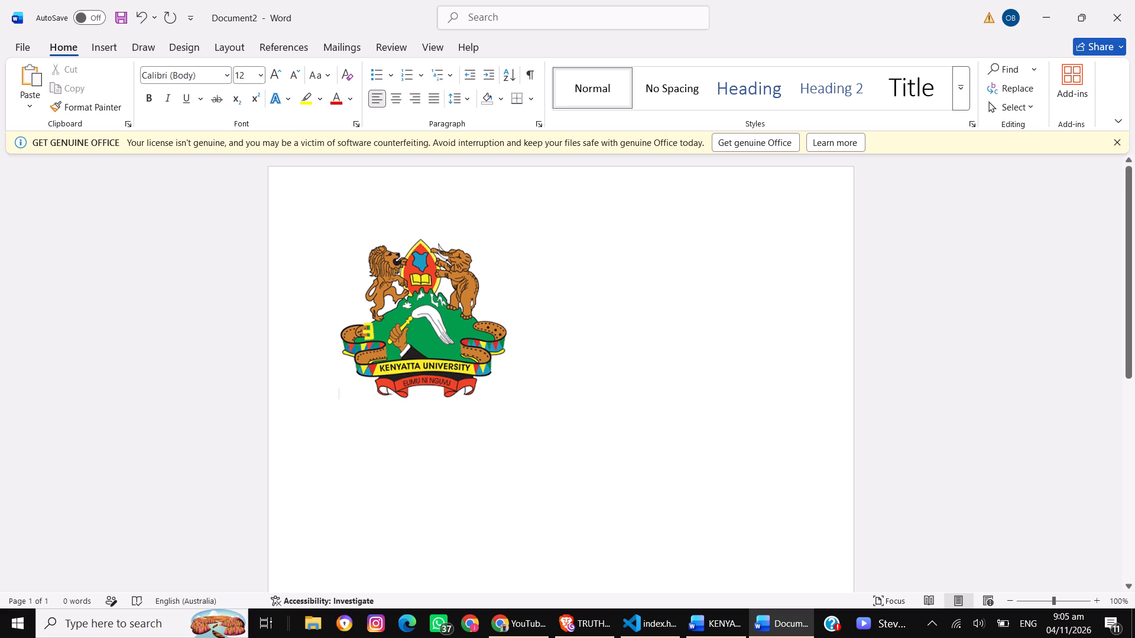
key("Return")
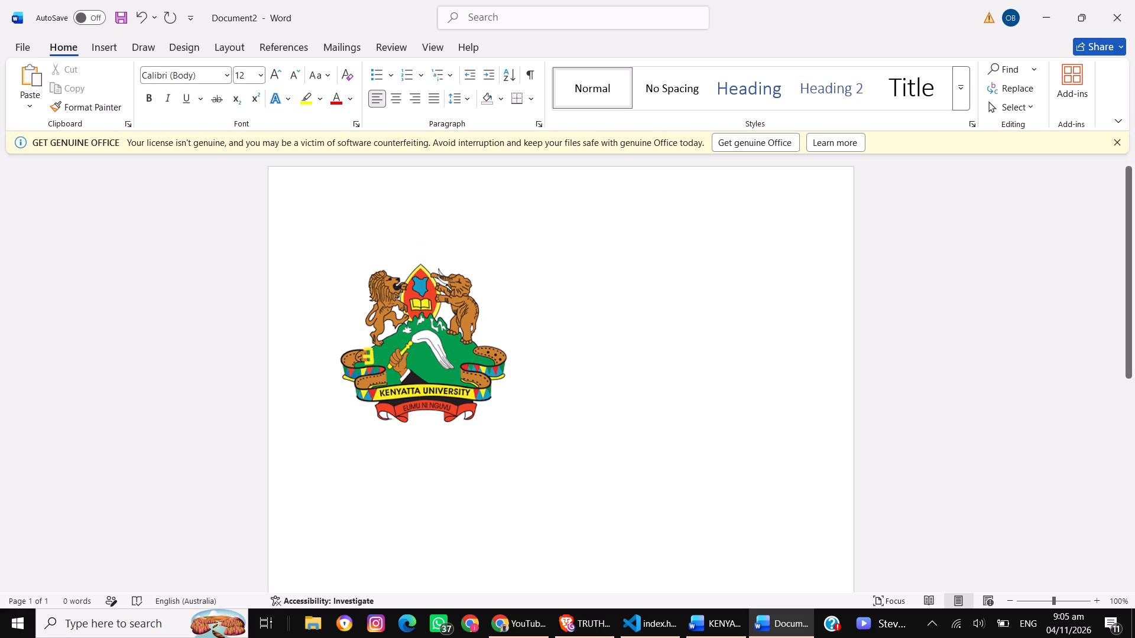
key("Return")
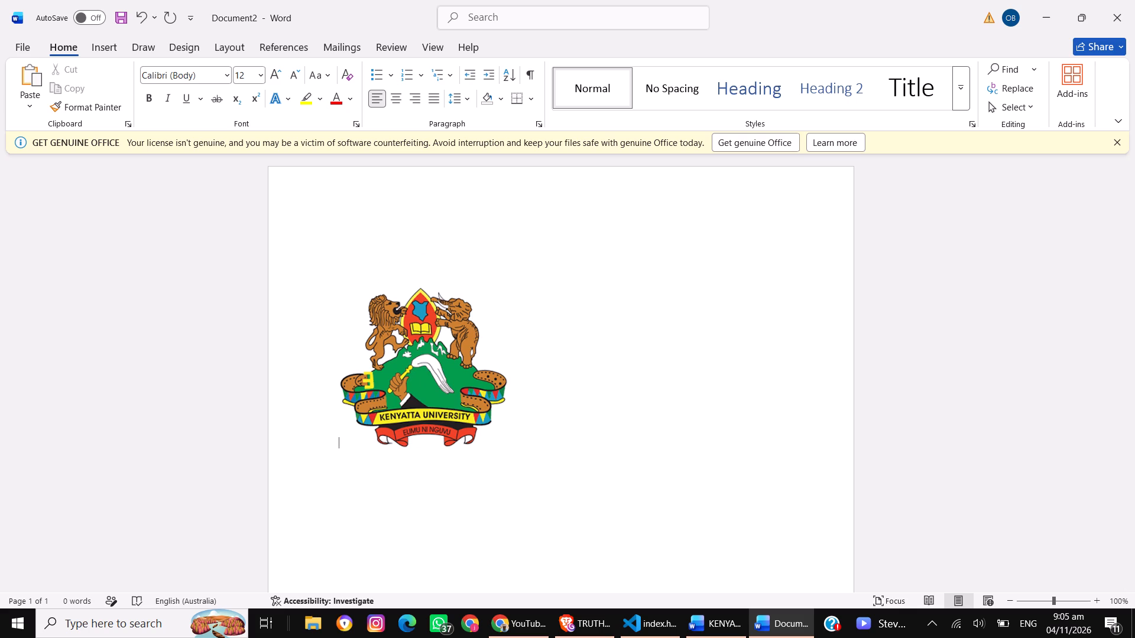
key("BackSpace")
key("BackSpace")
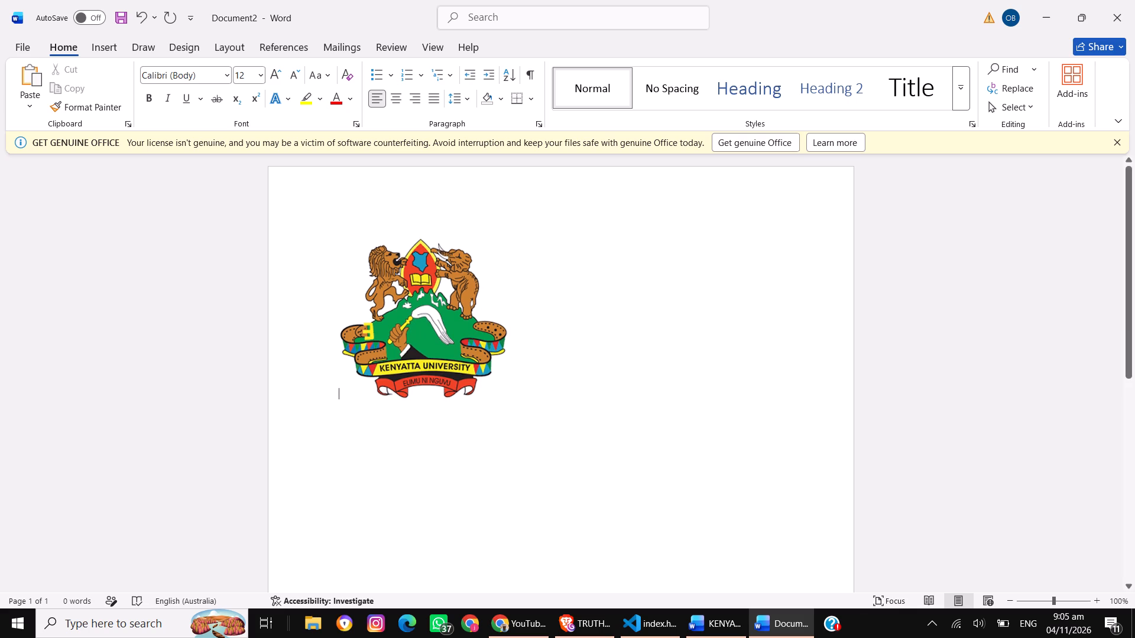
Insert a run of 20 spaces directly after the crest, on the same line.
left_click(510, 372)
key("space")
key("space")
key("space")
key("space")
key("space")
key("space")
key("space")
key("space")
key("space")
key("space")
key("space")
key("space")
key("space")
key("space")
key("space")
key("space")
key("space")
key("space")
key("space")
key("space")
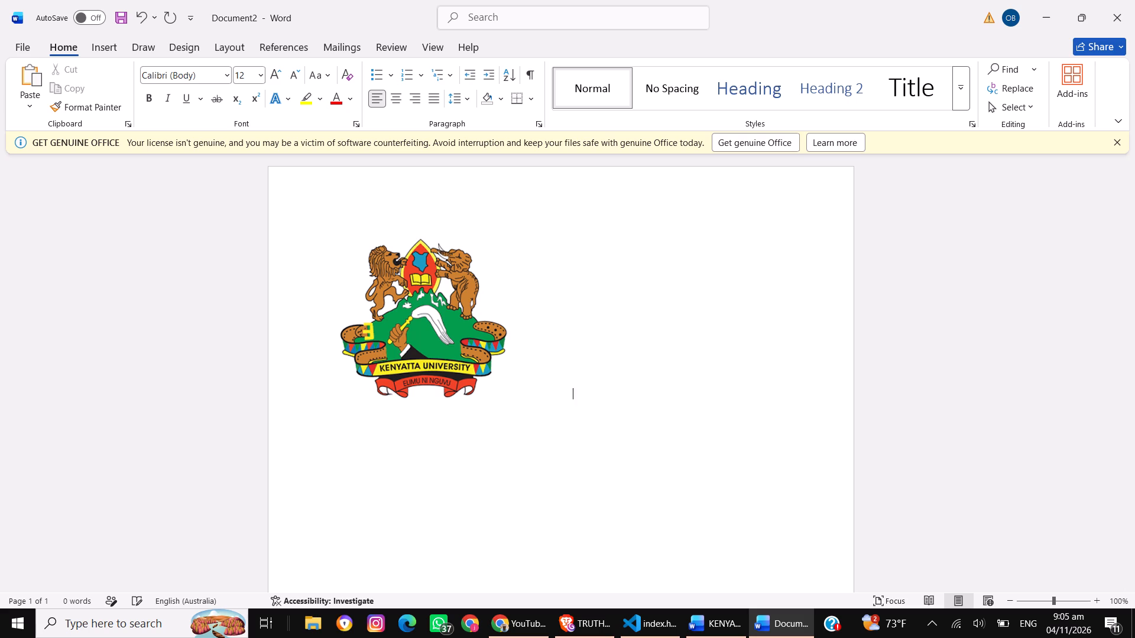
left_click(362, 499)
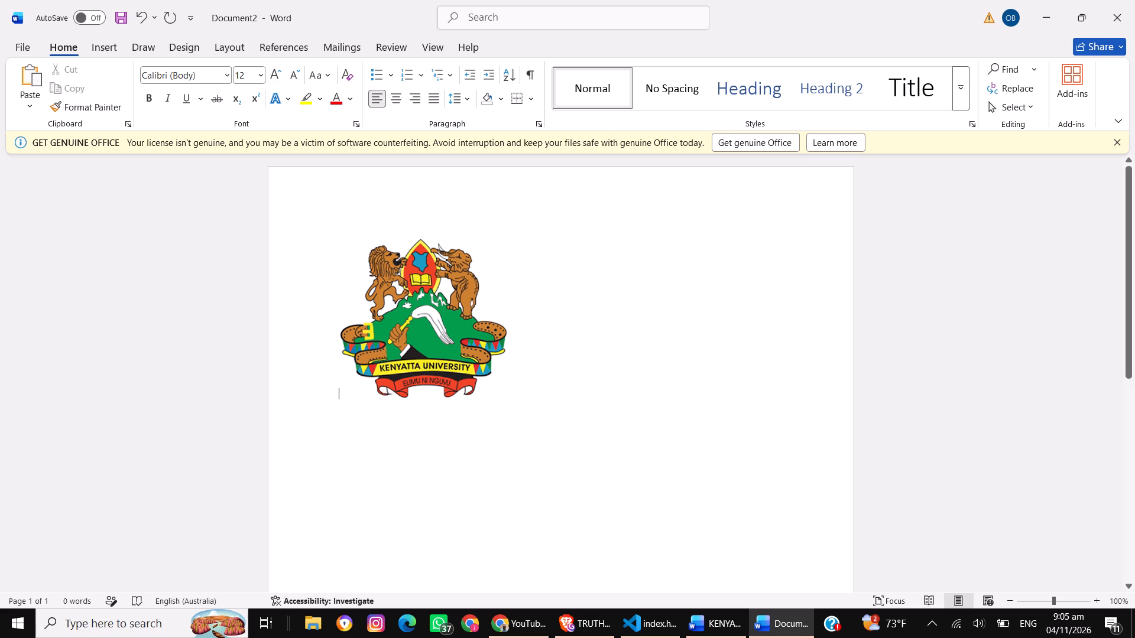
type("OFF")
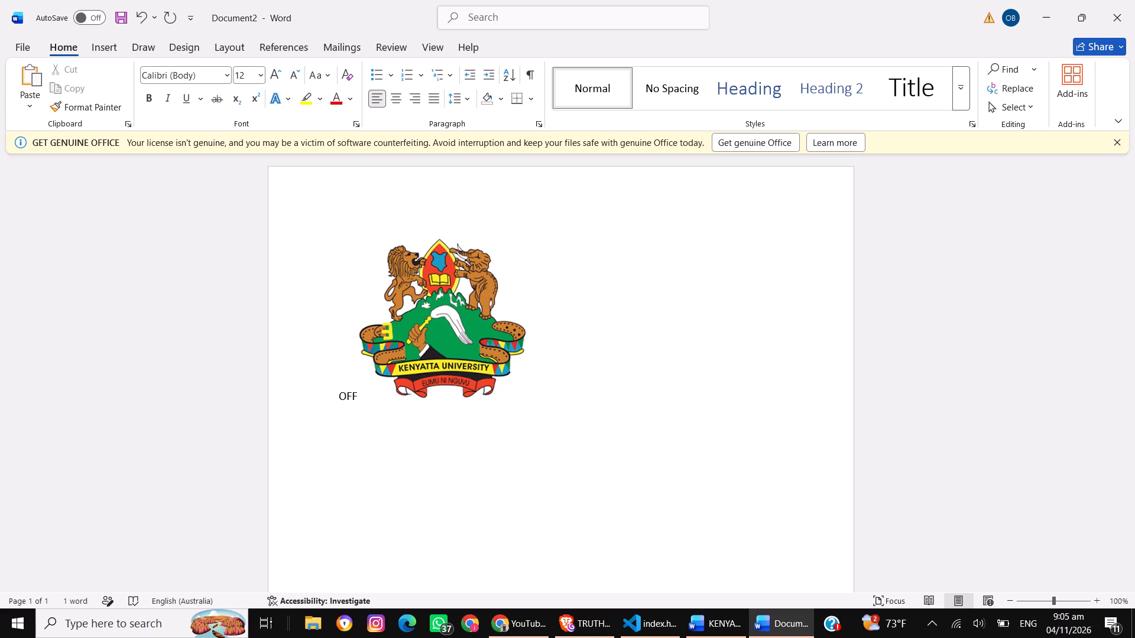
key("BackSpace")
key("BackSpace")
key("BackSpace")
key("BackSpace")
Enter the heading "OFFICIAL UPDATE: ACADEMIC CALENDER 2026/2027" within the spacing after the crest.
left_click(533, 385)
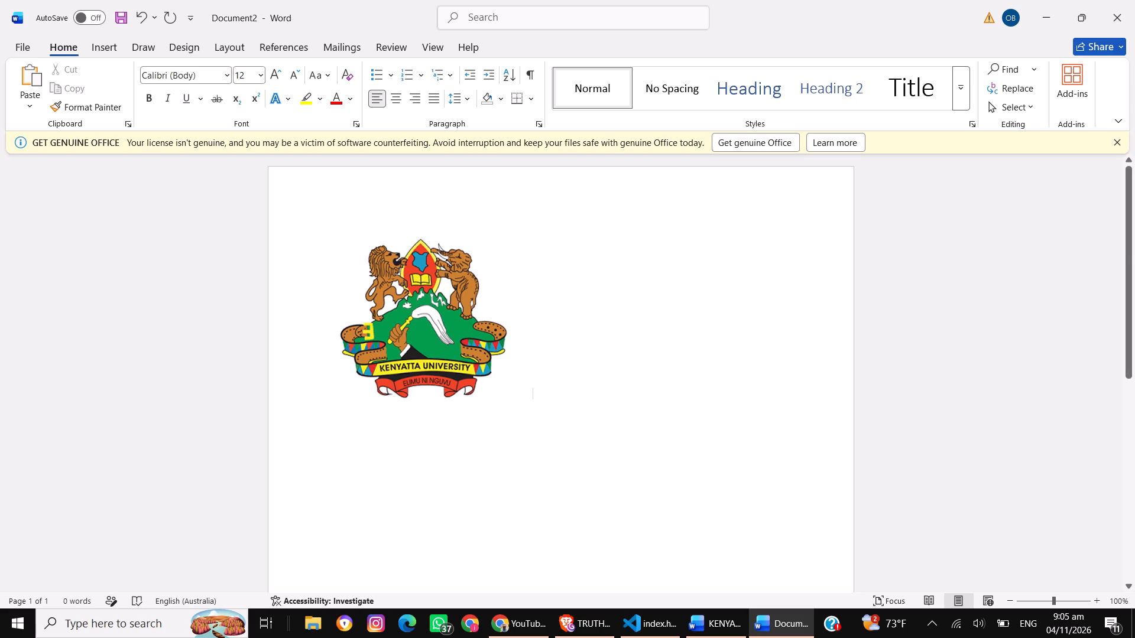
type("OFF")
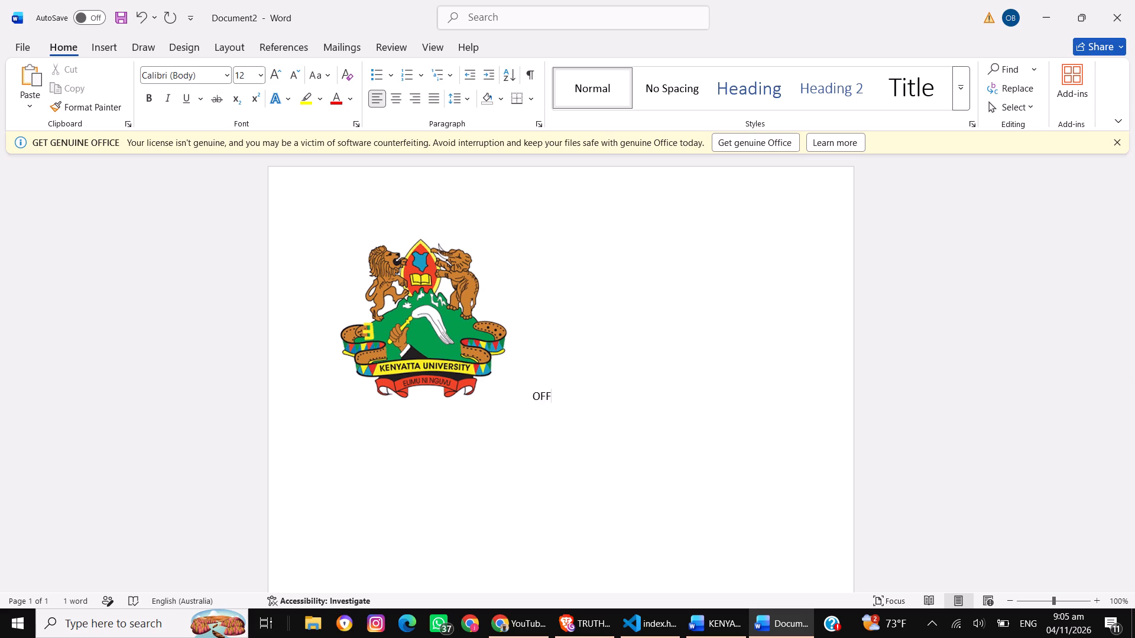
type("ICIAL")
key("space")
type("UPDATE")
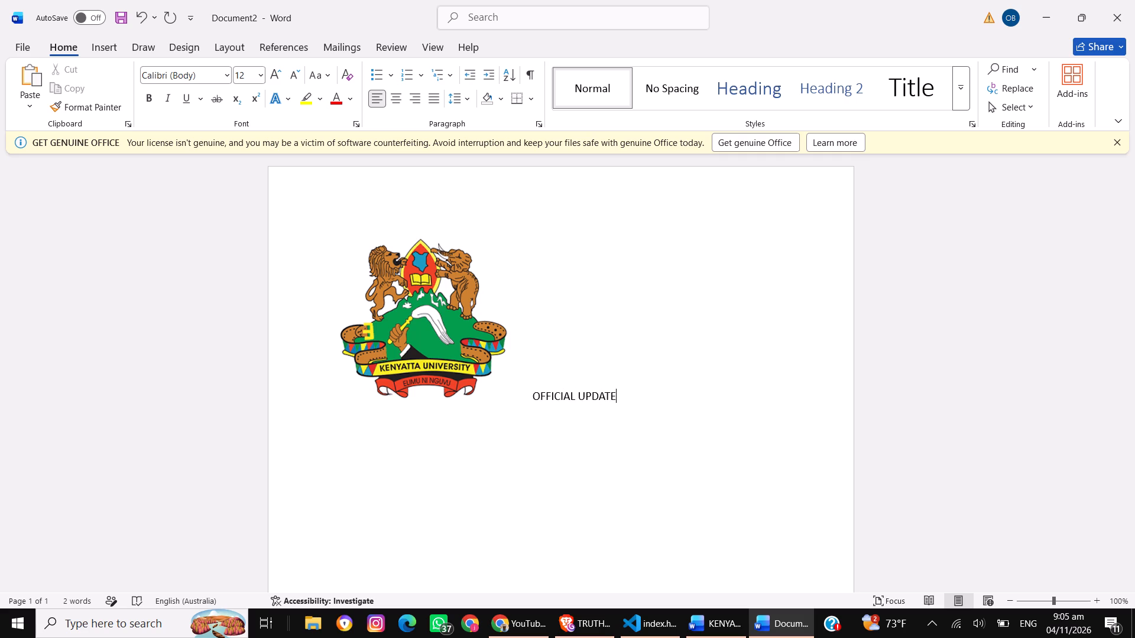
key("shift+colon")
key("space")
type("ACADEMIC CALENDER")
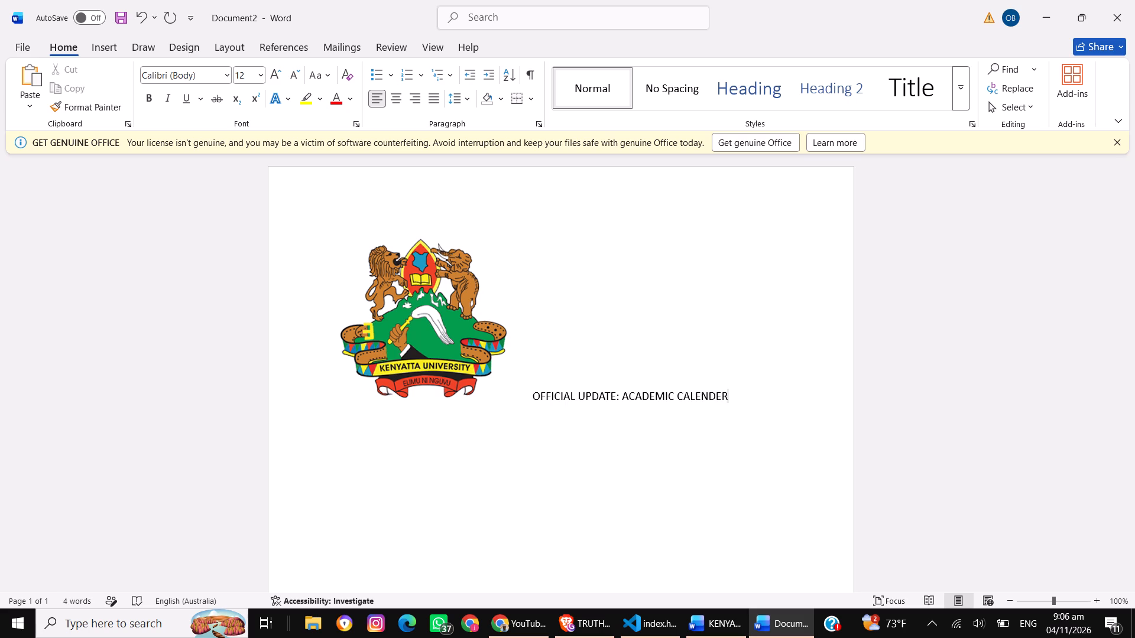
key("space")
type("202")
key("6")
key("slash")
type("202")
key("7")
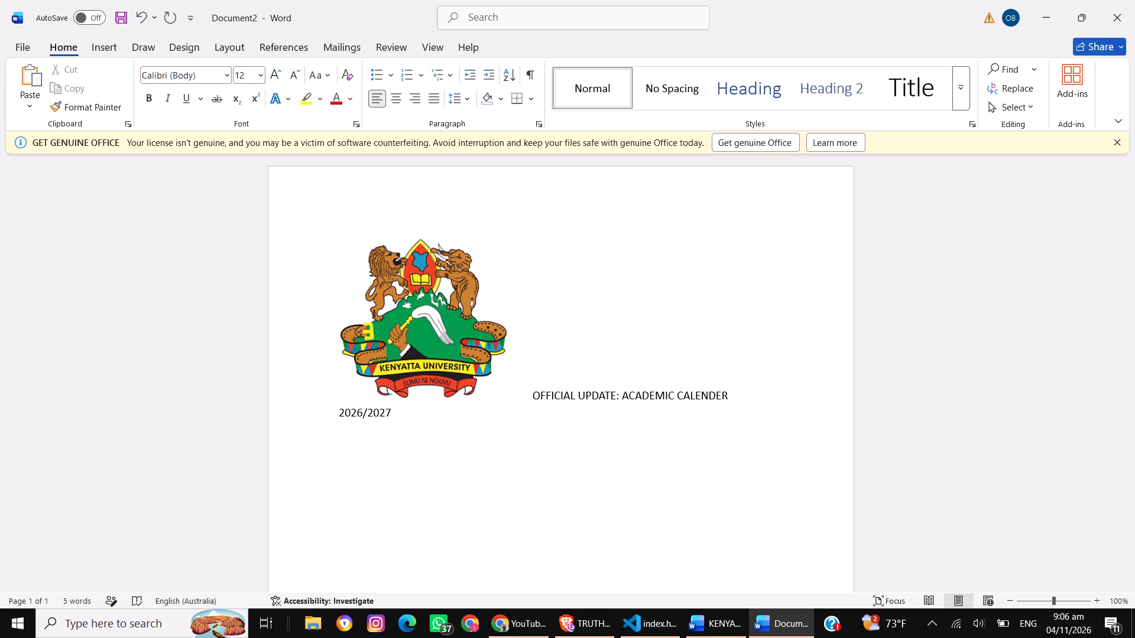
Append "(SUMMARY)" to the end of the heading, after 2026/2027.
key("space")
key("shift+parenleft")
type("SUMM")
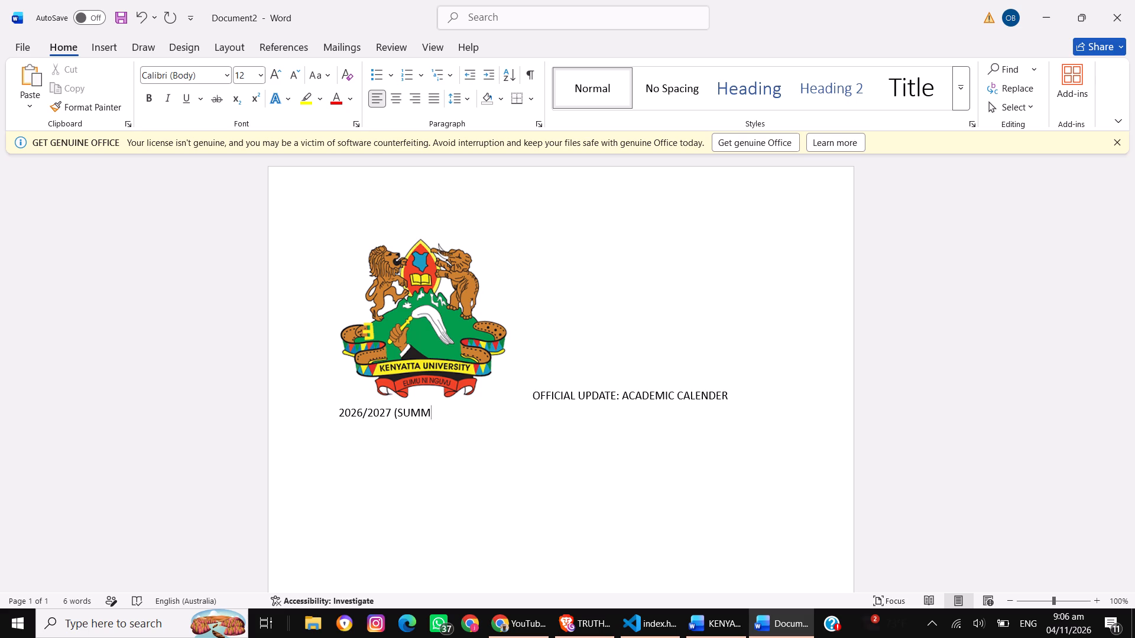
type("ARY")
key("shift+parenright")
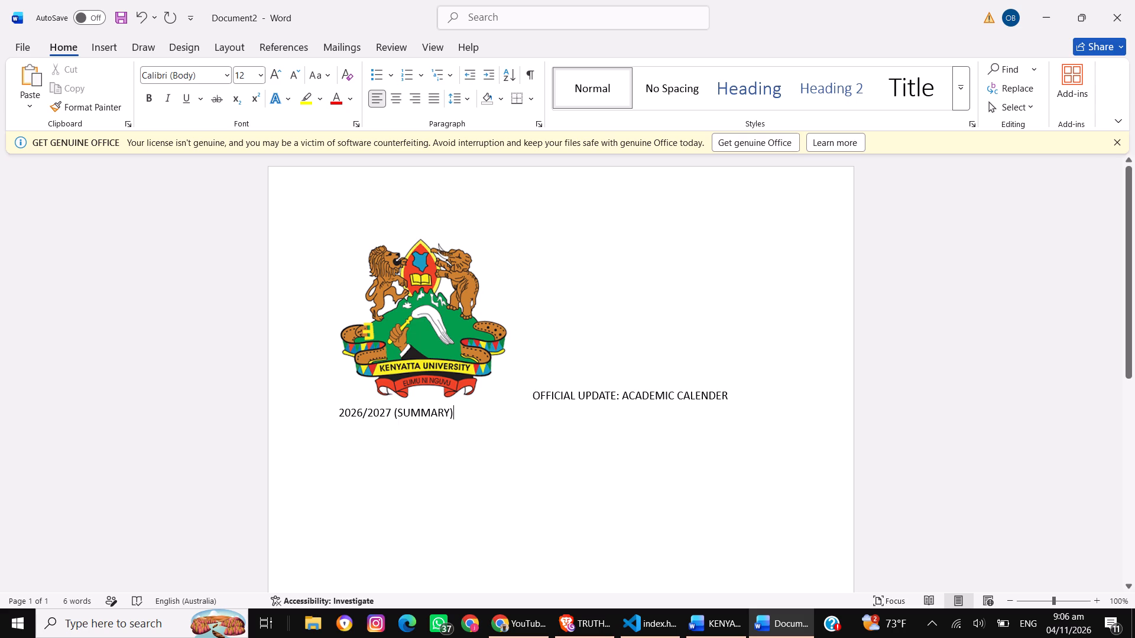
Make the whole heading "OFFICIAL UPDATE: ACADEMIC CALENDER 2026/2027 (SUMMARY)" bold.
left_click_drag(535, 393, 730, 415)
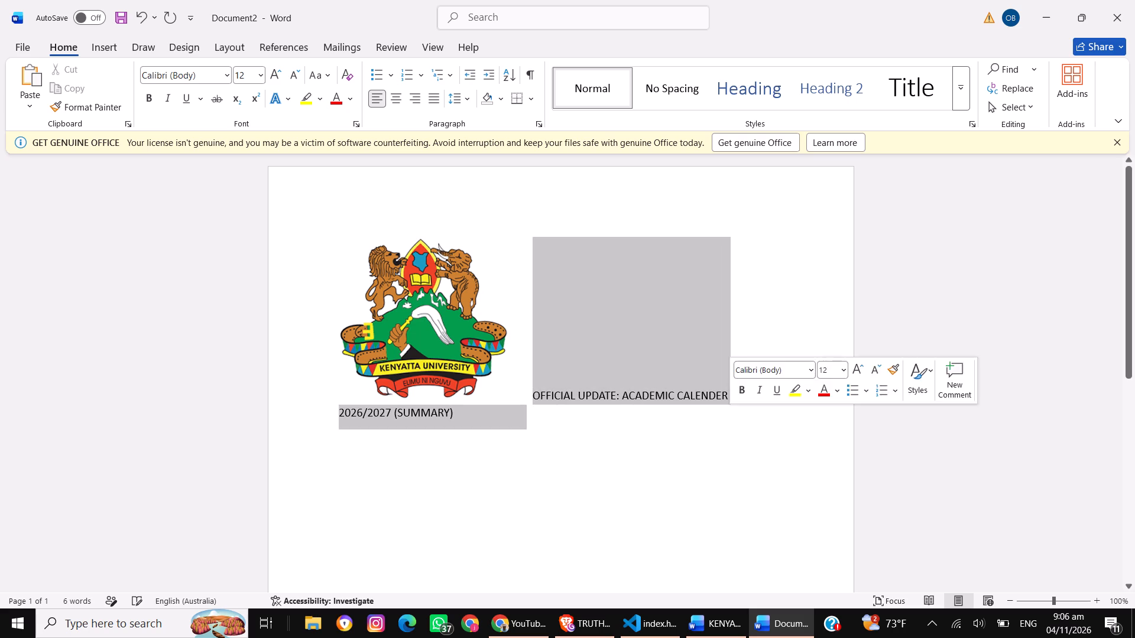
left_click(148, 95)
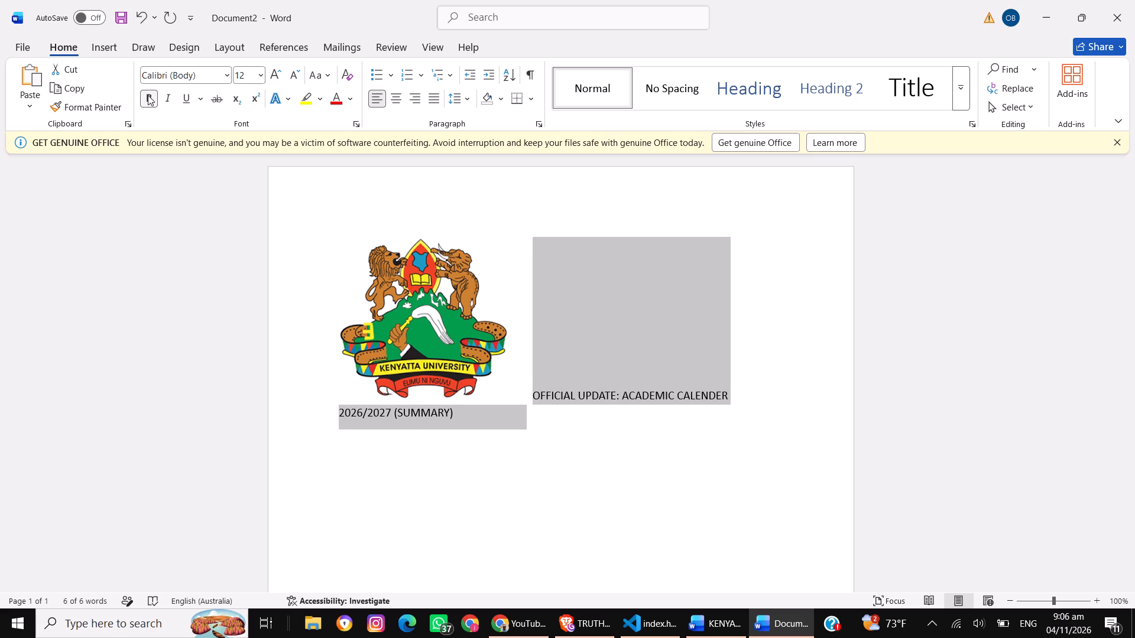
left_click(712, 484)
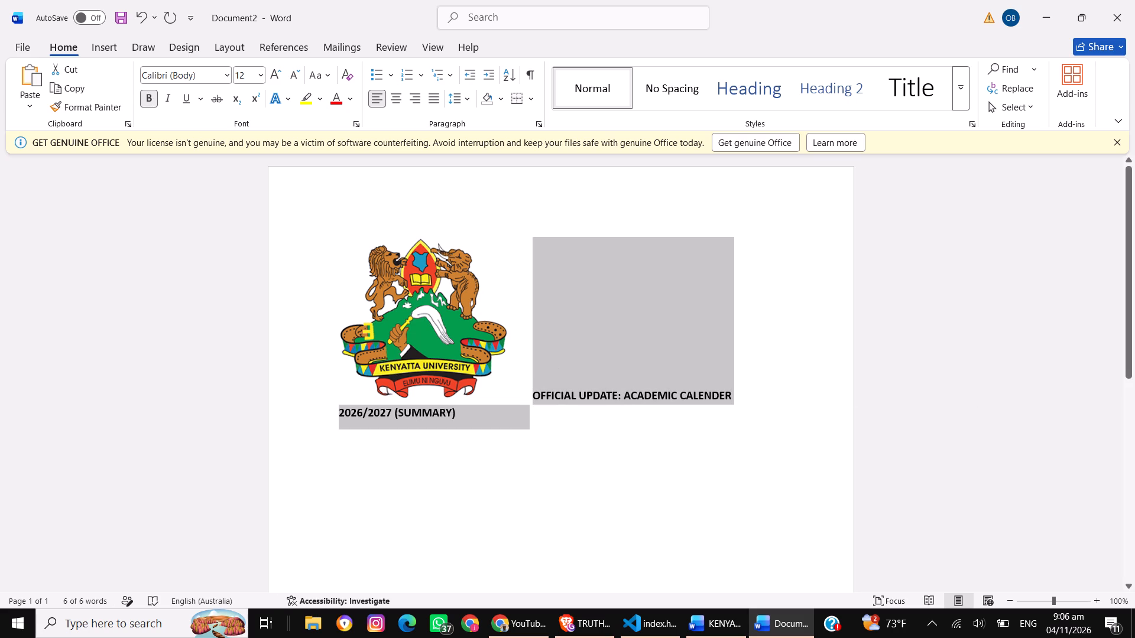
Move the heading off the crest's line to below it, leaving one empty paragraph between the crest and the heading.
left_click(528, 391)
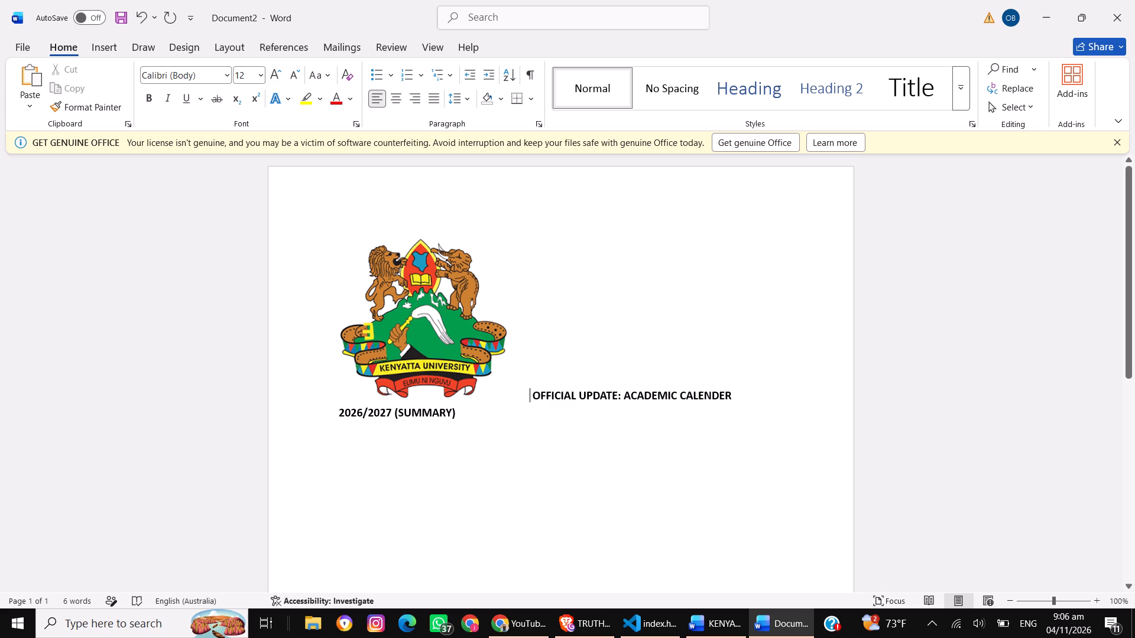
key("Return")
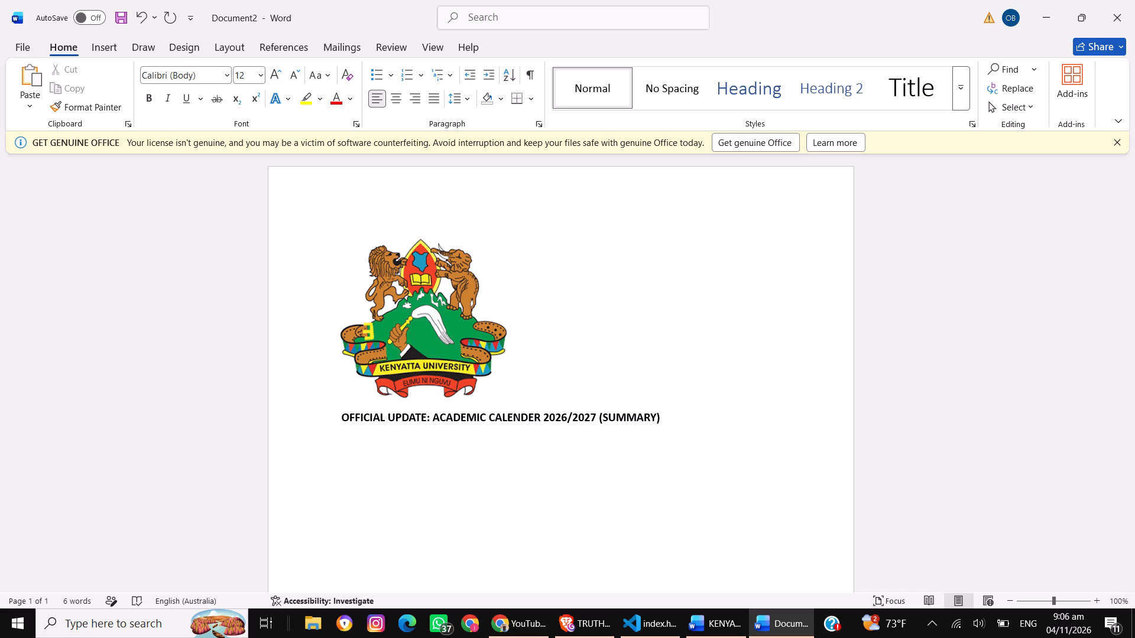
key("Return")
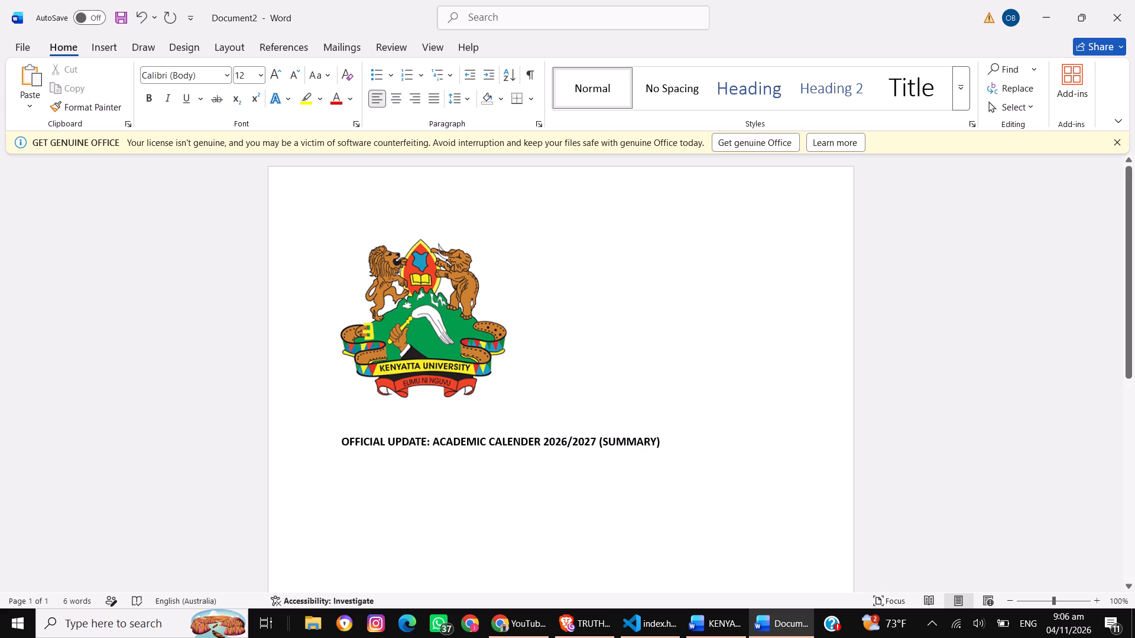
Enter "KENYATTA UNIVERSITY" in the spacing just after the crest, on the crest's line.
left_click(500, 387)
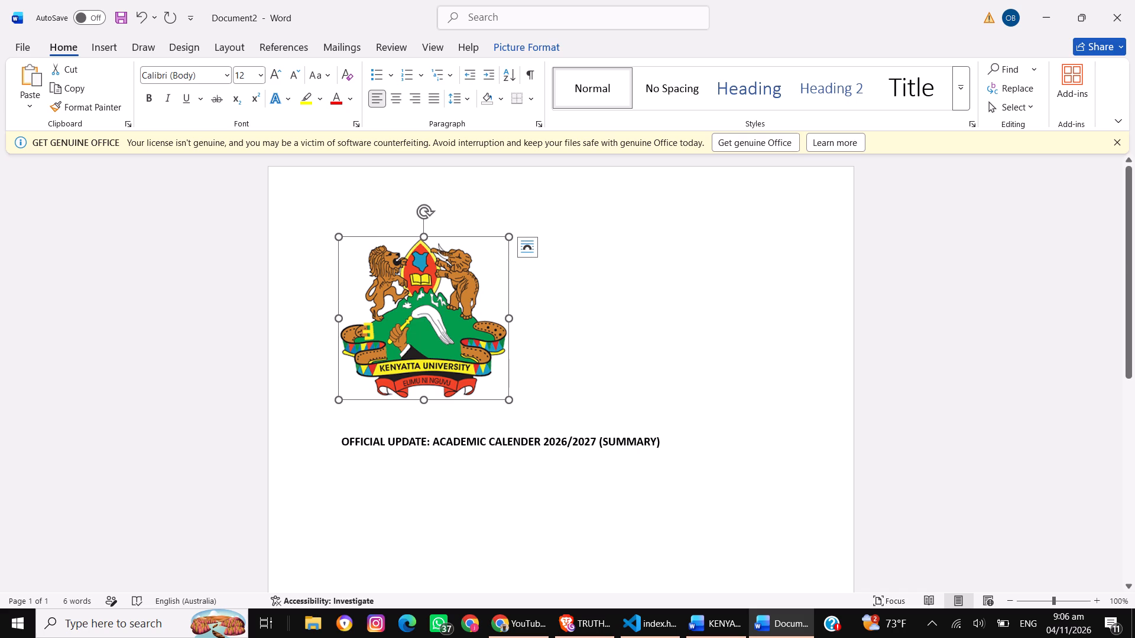
left_click(520, 389)
type("KE")
type("NYAT")
type("TA UNIVER")
type("SI")
type("TY")
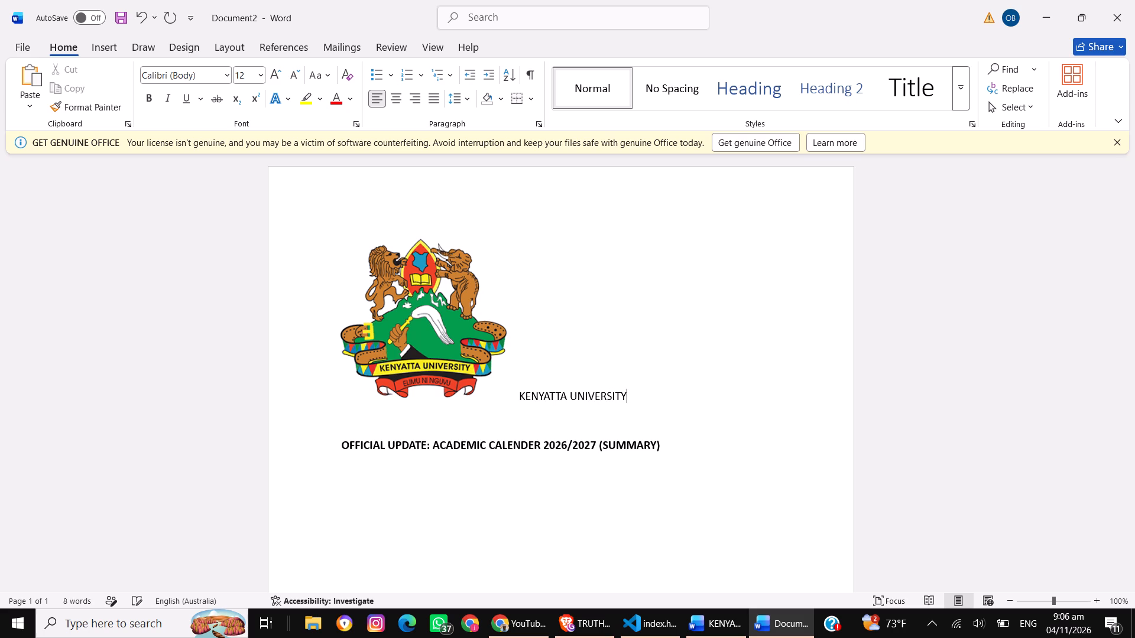
Make the text "KENYATTA UNIVERSITY" beside the crest bold.
left_click_drag(633, 397, 583, 403)
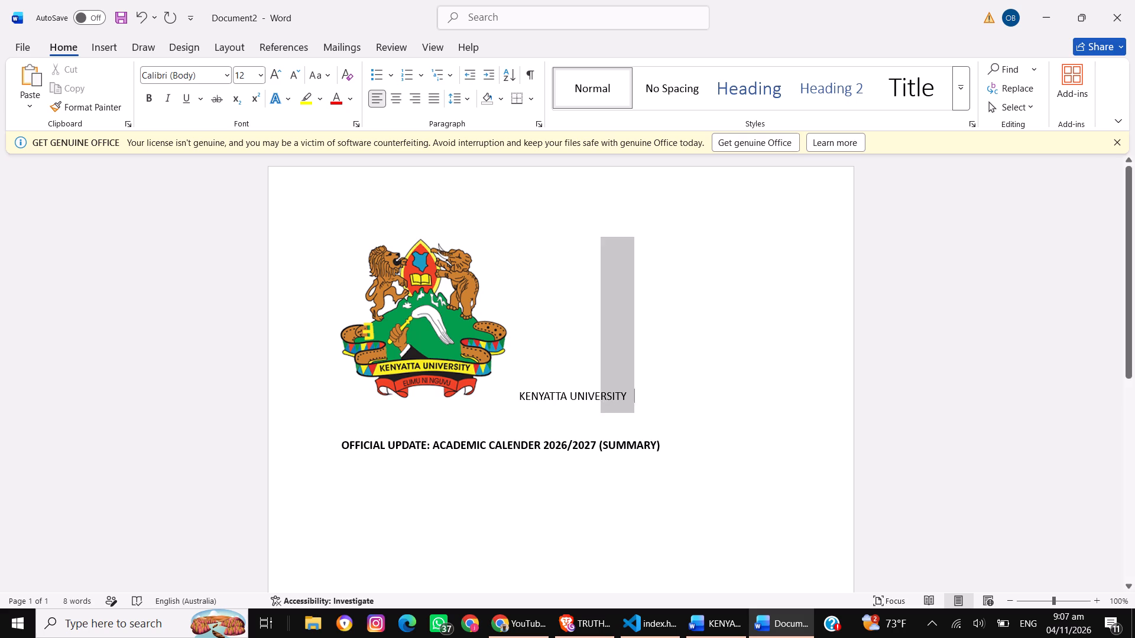
left_click_drag(583, 403, 530, 398)
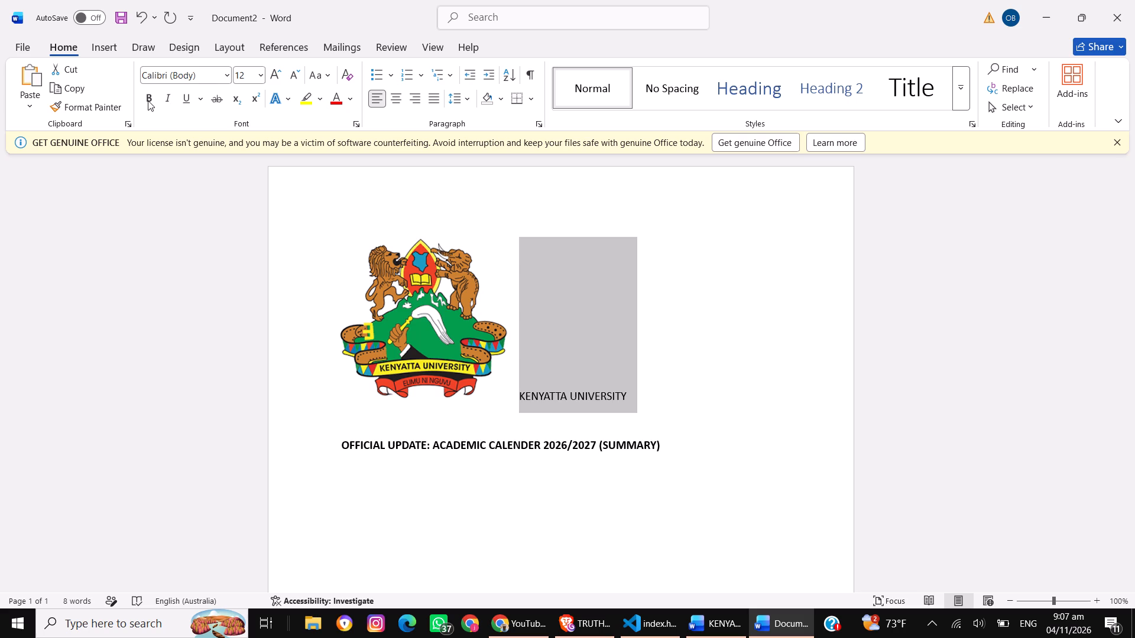
double_click(355, 141)
left_click(355, 141)
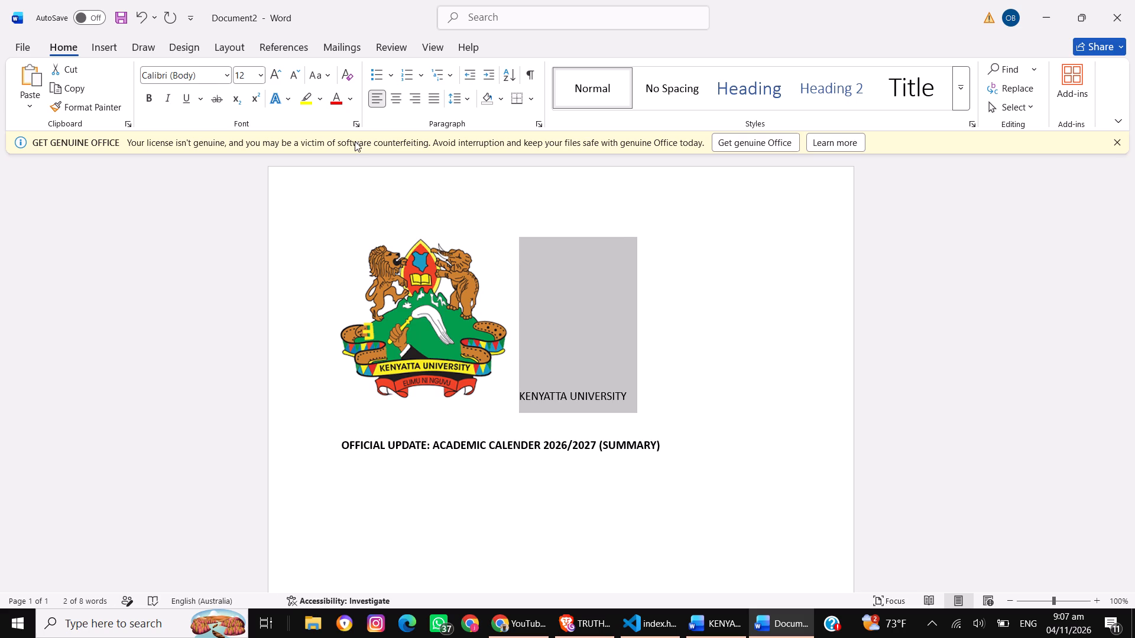
left_click(148, 97)
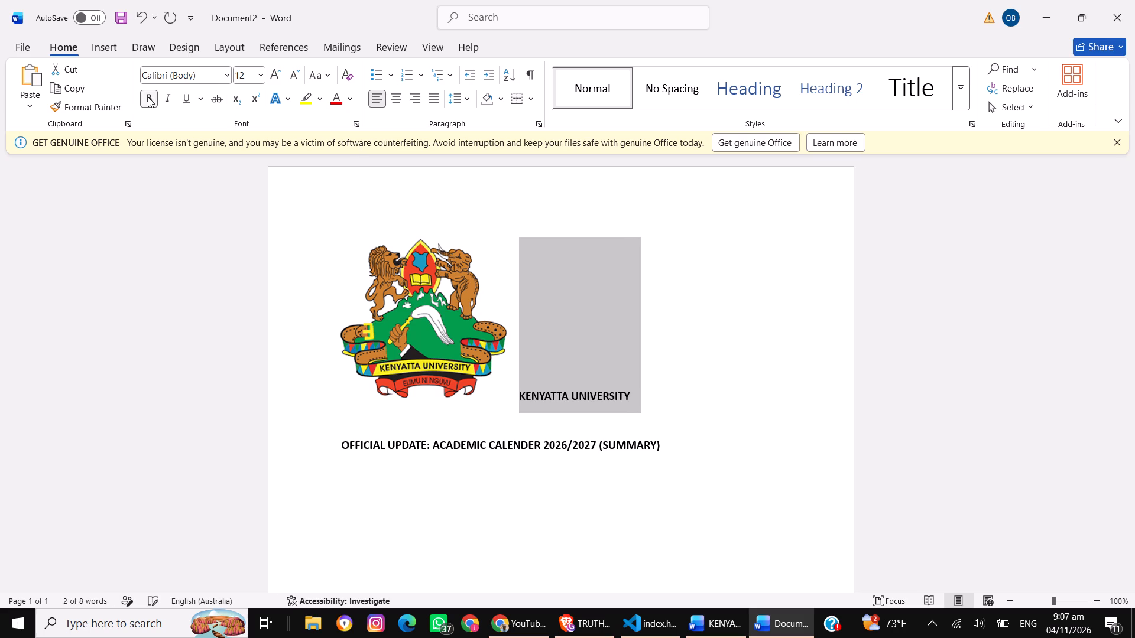
Place "KENYATTA UNIVERSITY" on its own line below the crest and remove the empty paragraph between it and the heading.
left_click(508, 389)
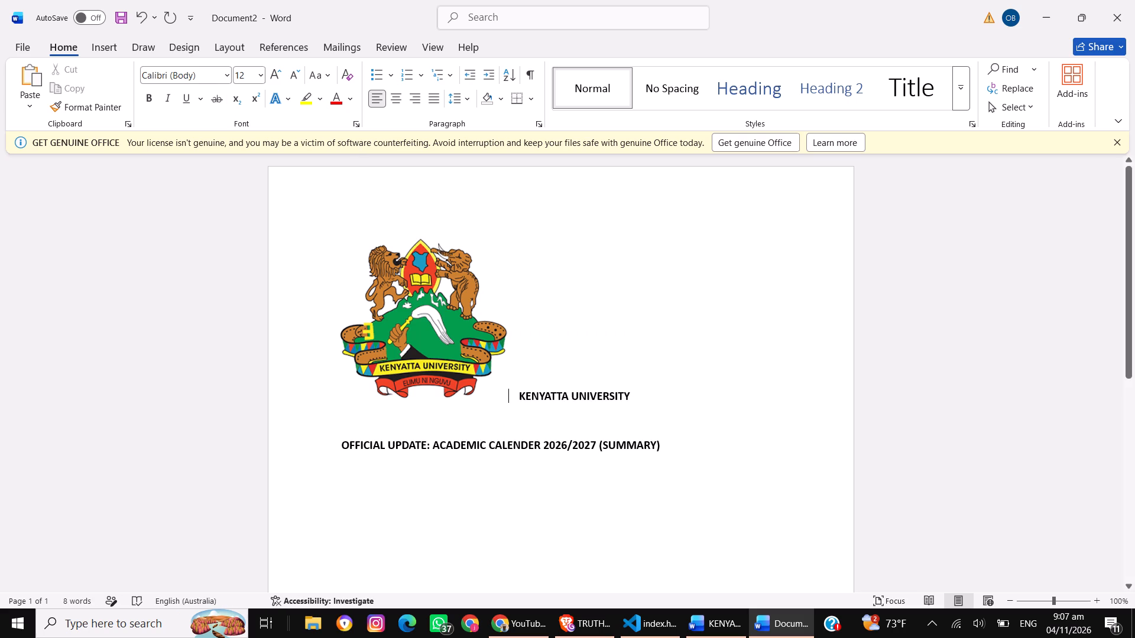
key("Return")
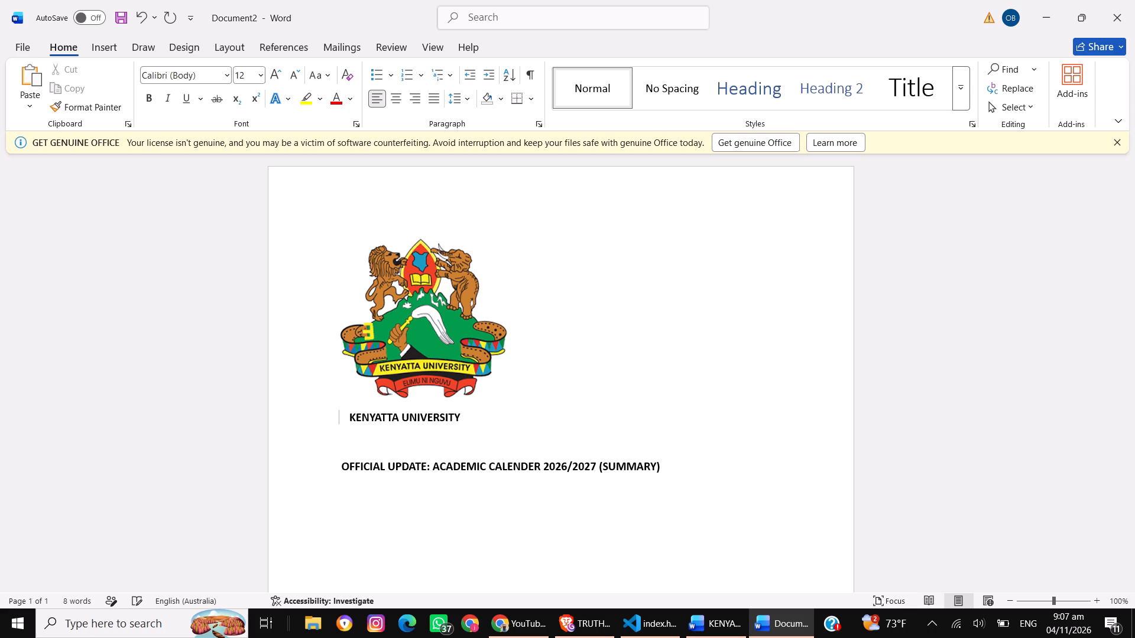
left_click(336, 467)
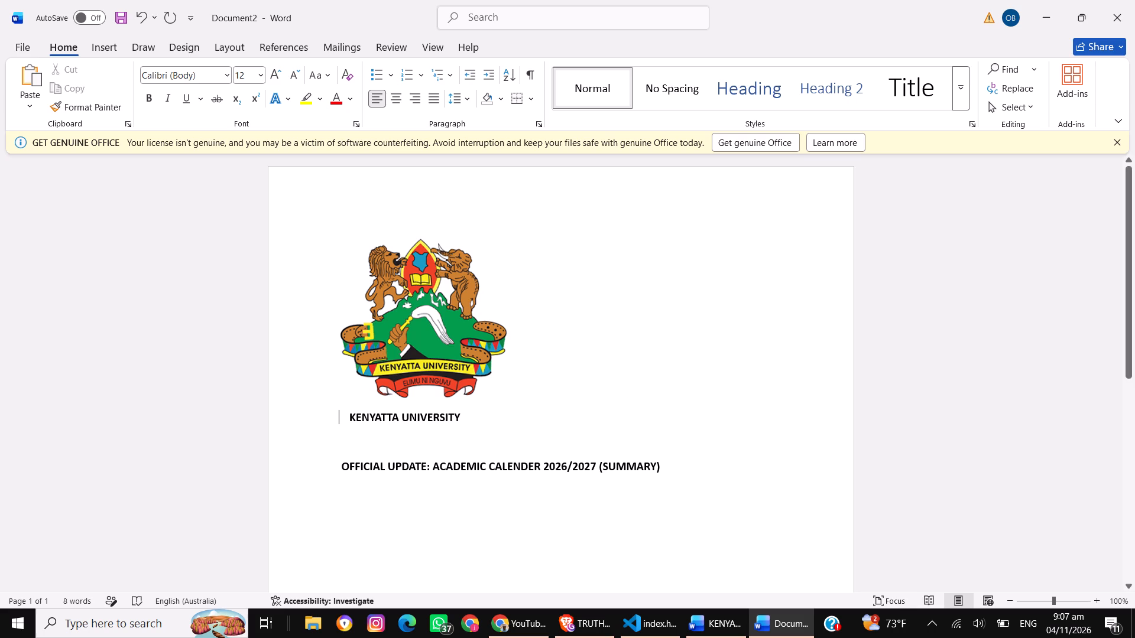
key("Return")
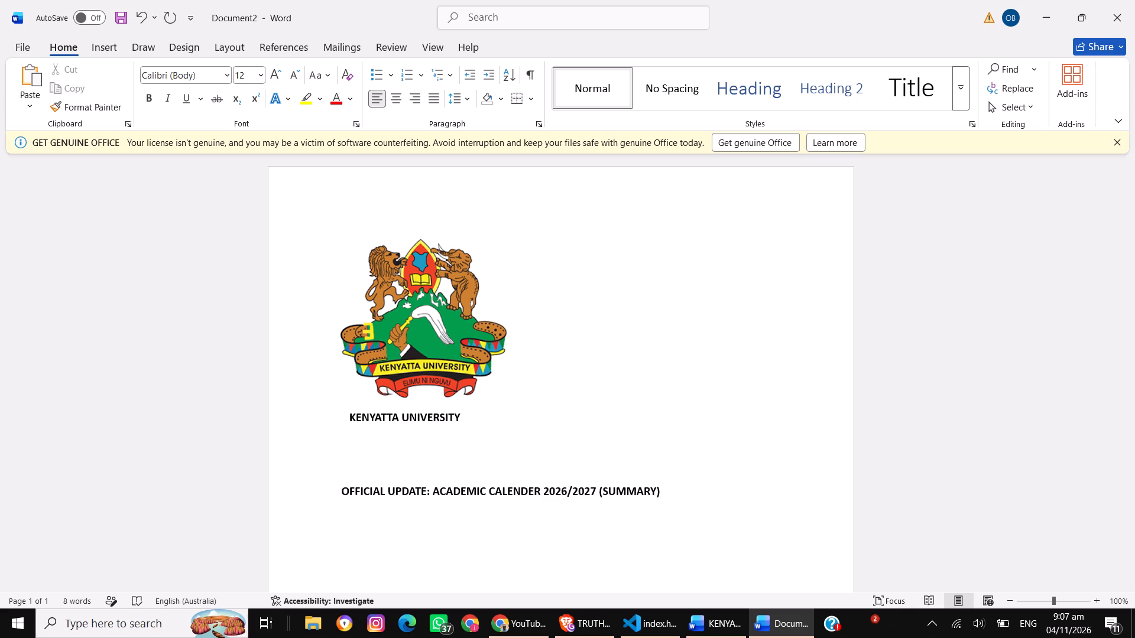
key("BackSpace")
key("BackSpace")
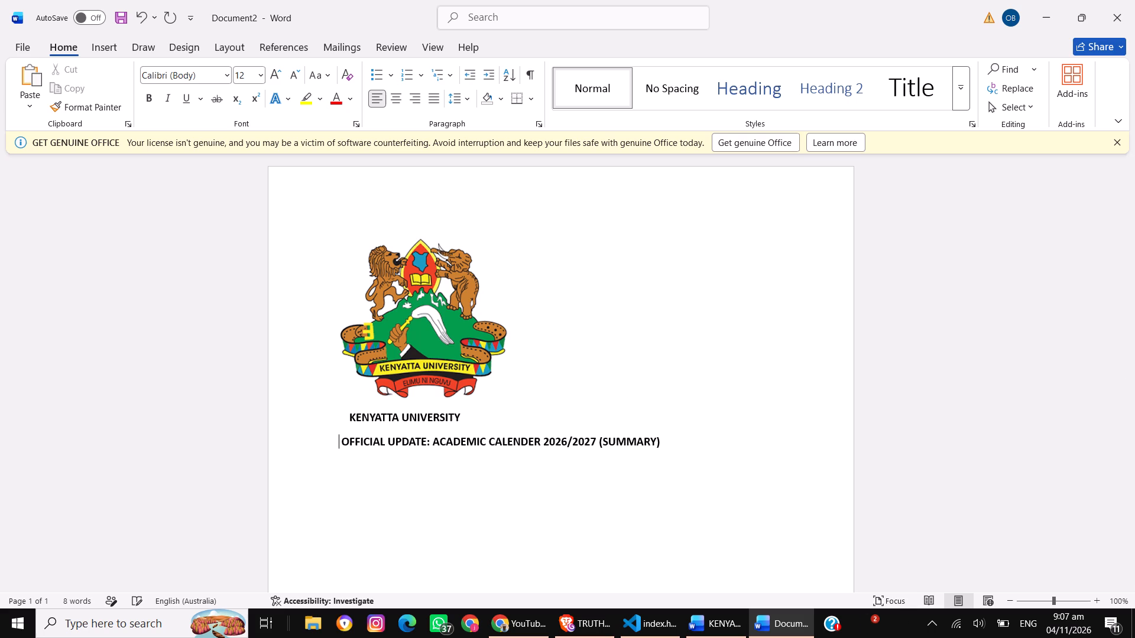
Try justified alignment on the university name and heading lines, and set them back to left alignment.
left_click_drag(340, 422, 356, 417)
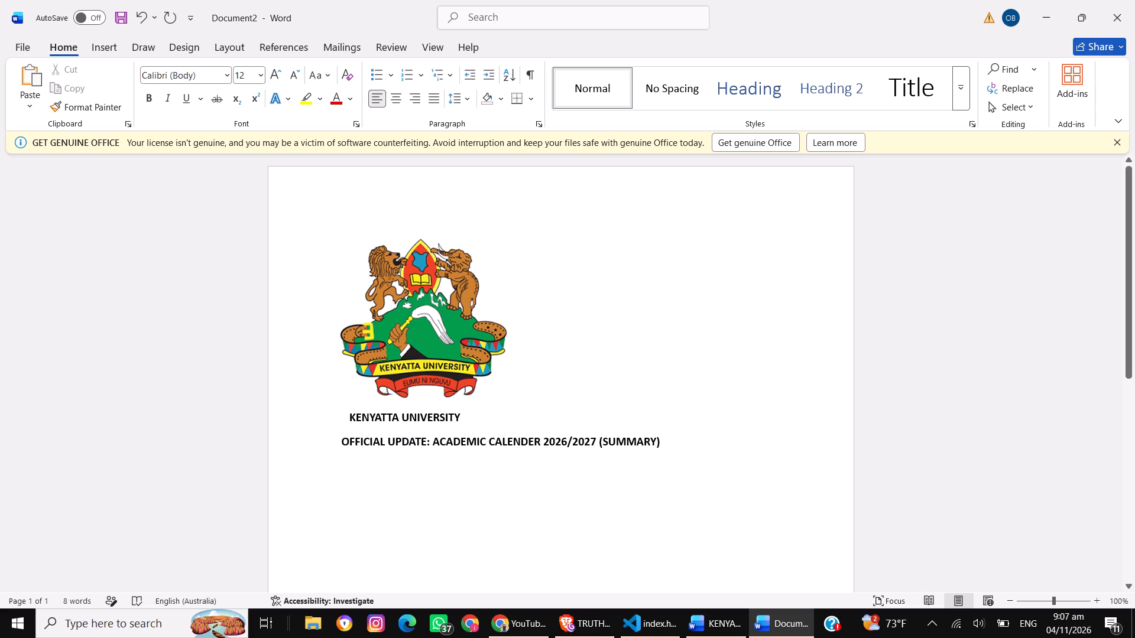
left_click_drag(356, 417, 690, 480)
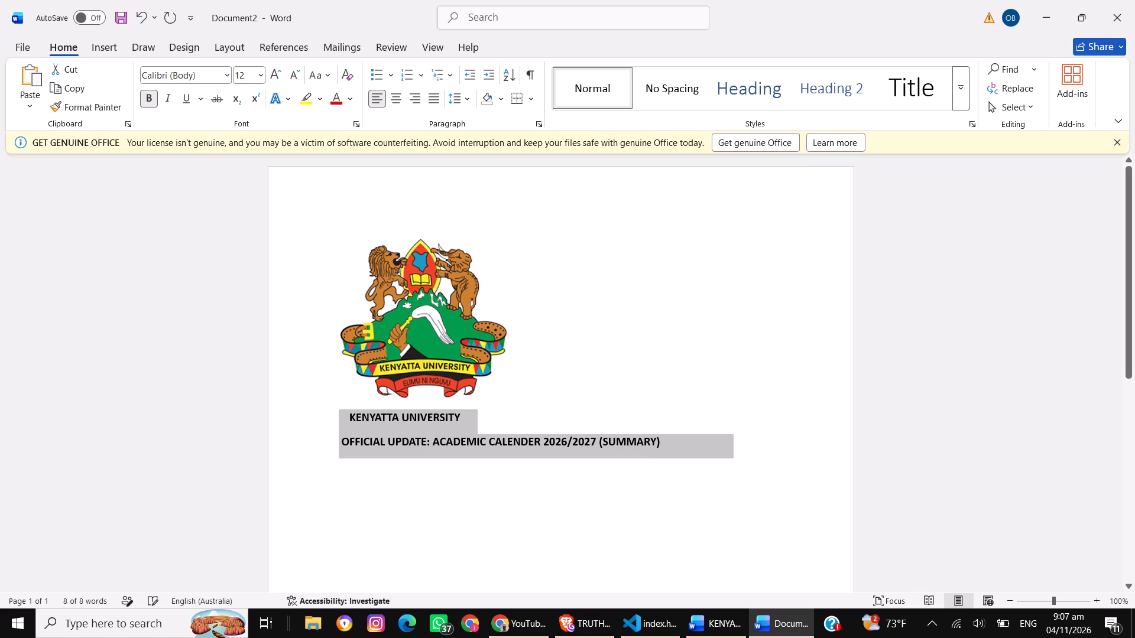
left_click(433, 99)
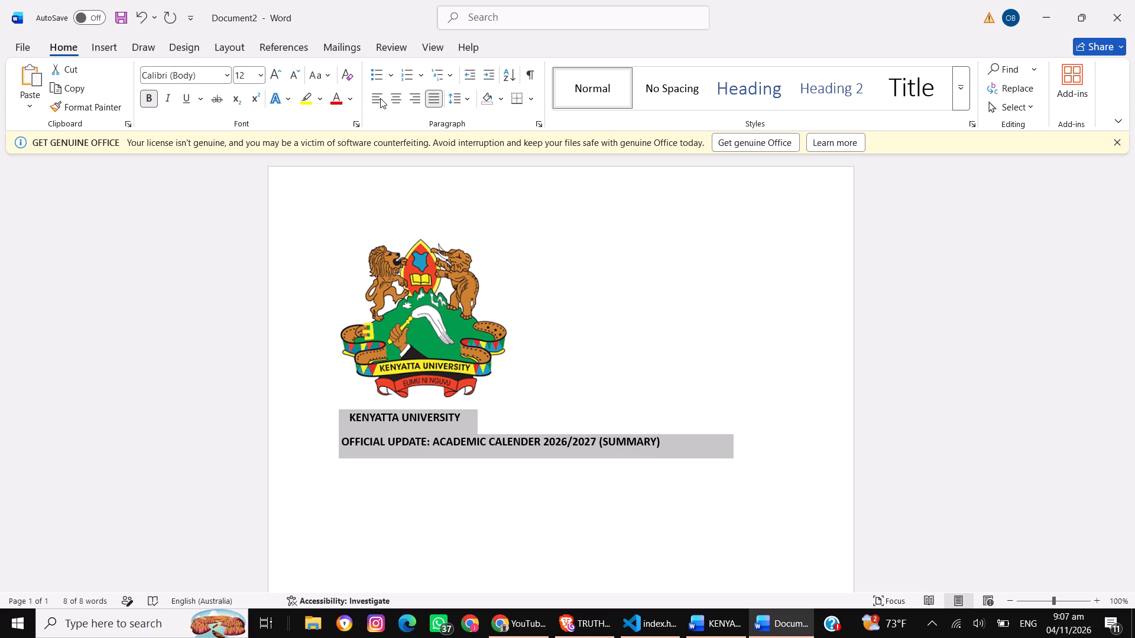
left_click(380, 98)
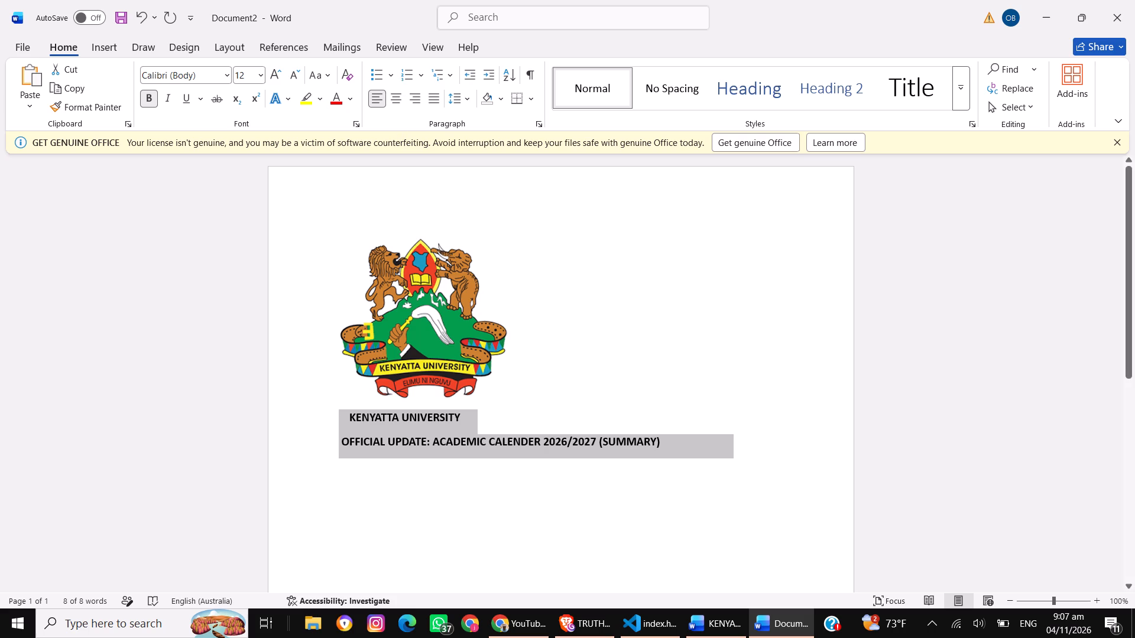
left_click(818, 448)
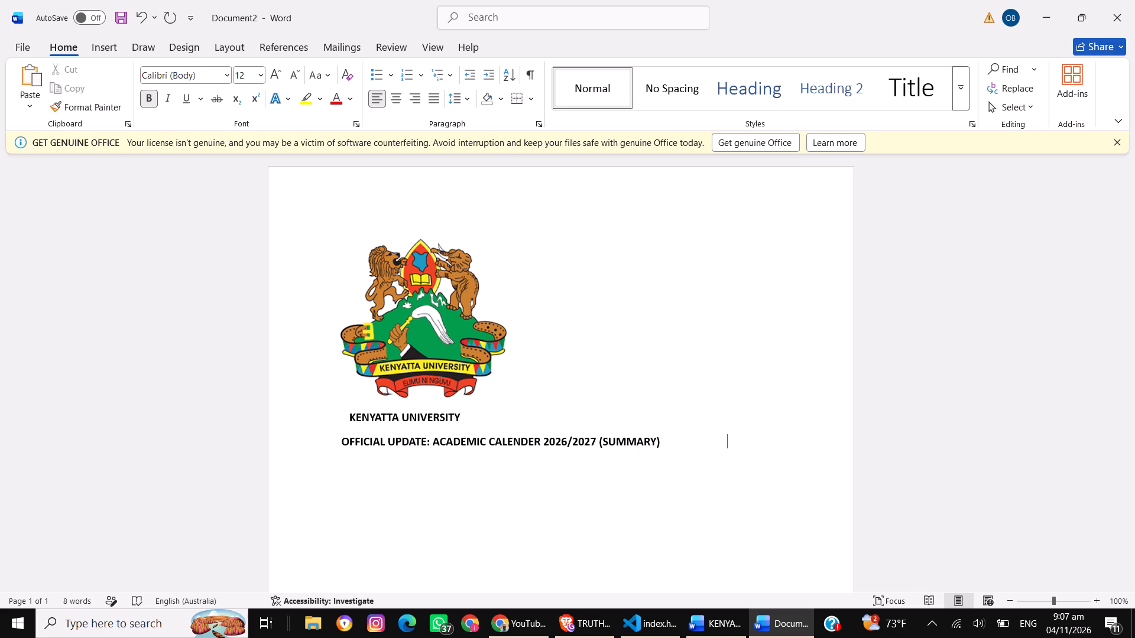
Start a new paragraph below the "OFFICIAL UPDATE: ACADEMIC CALENDER 2026/2027 (SUMMARY)" heading.
left_click(663, 441)
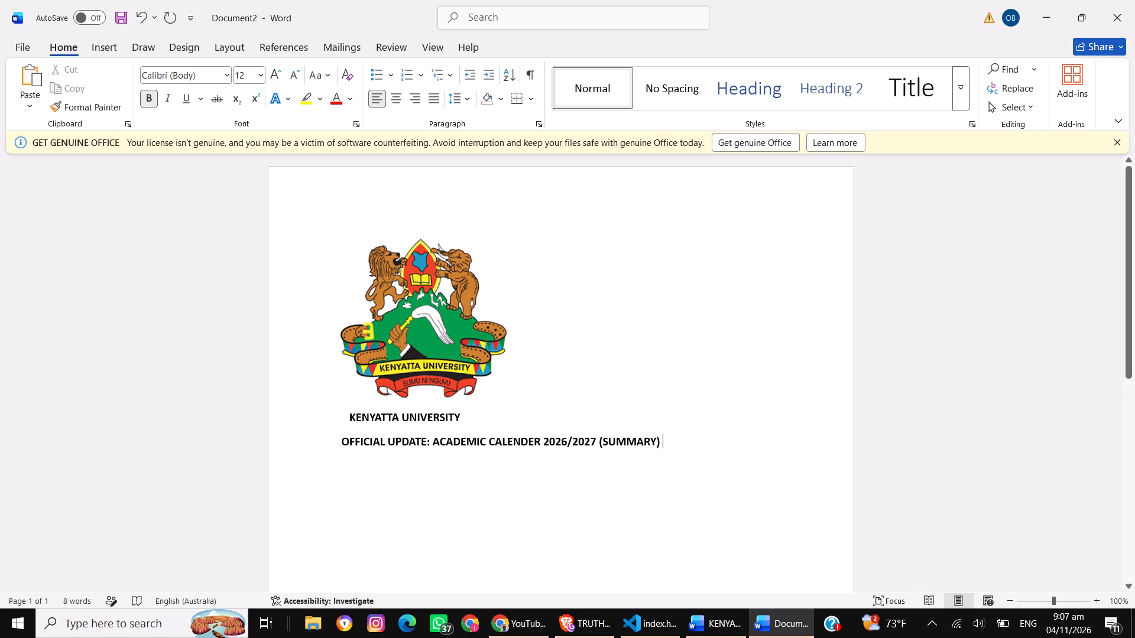
key("Return")
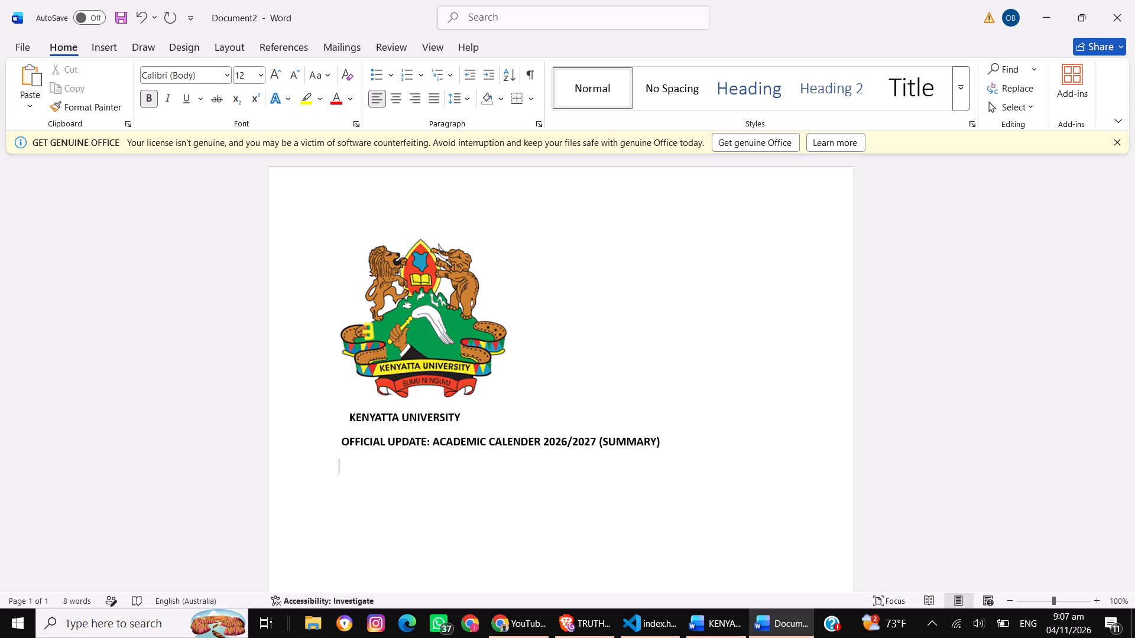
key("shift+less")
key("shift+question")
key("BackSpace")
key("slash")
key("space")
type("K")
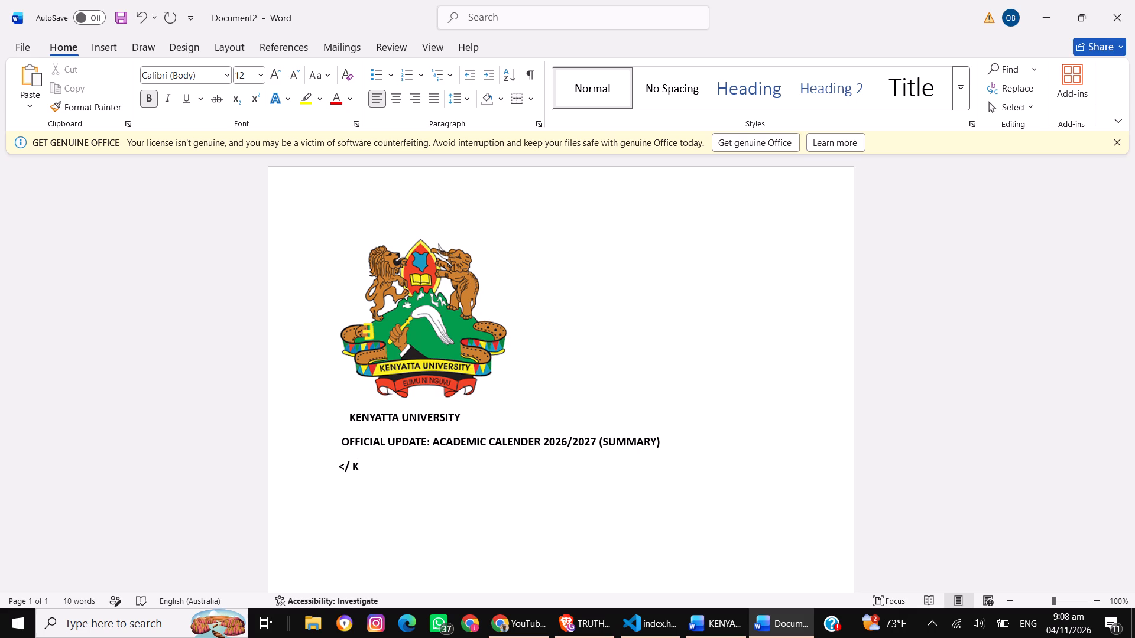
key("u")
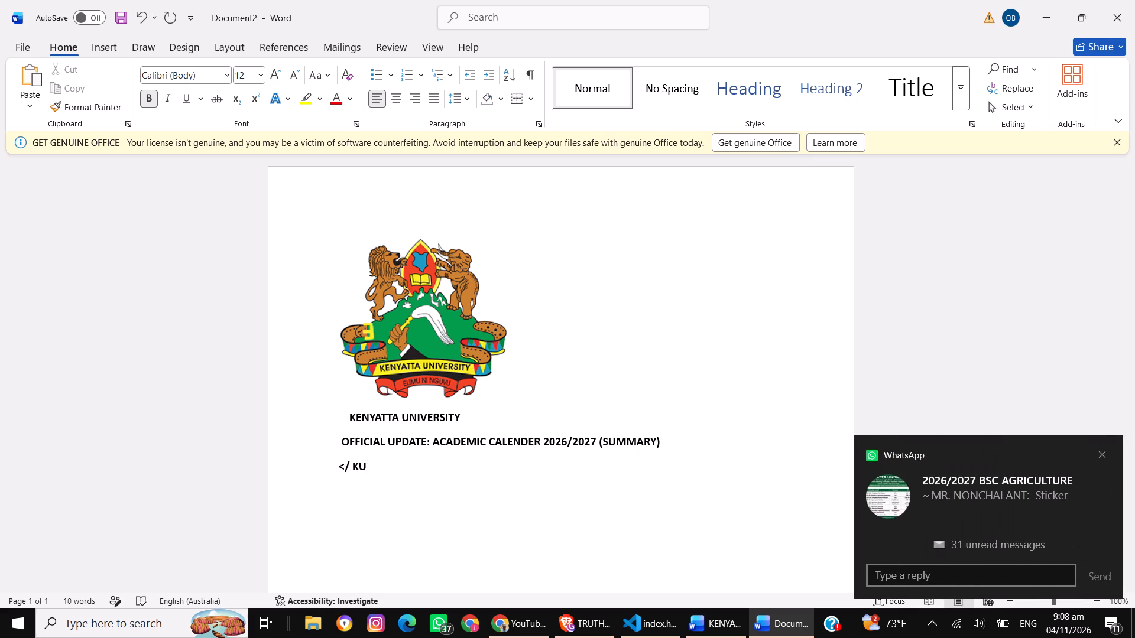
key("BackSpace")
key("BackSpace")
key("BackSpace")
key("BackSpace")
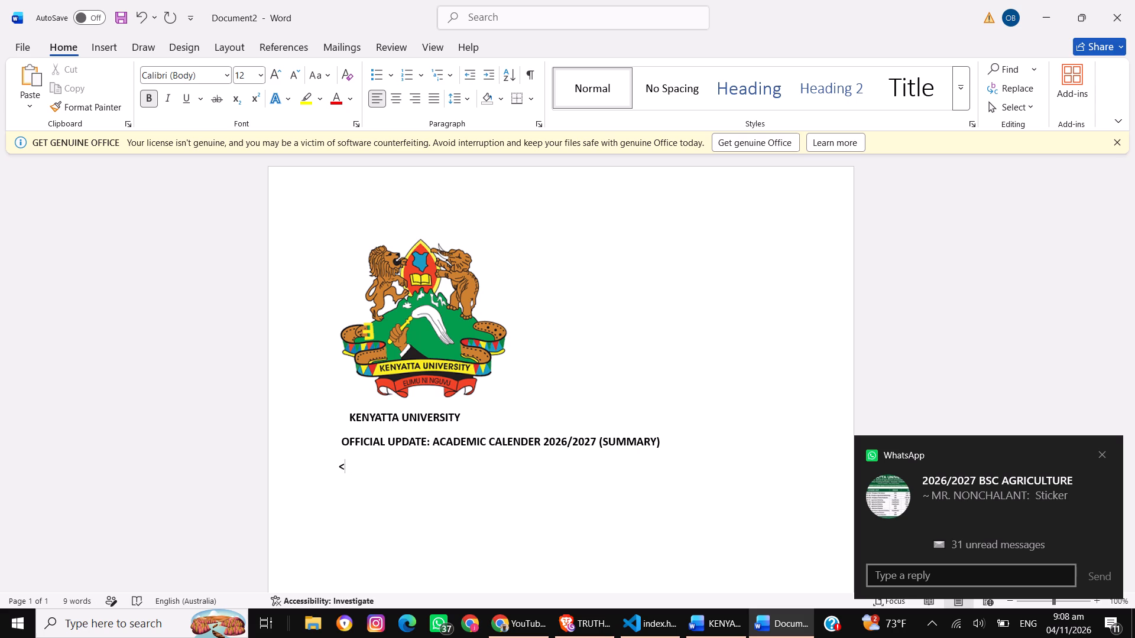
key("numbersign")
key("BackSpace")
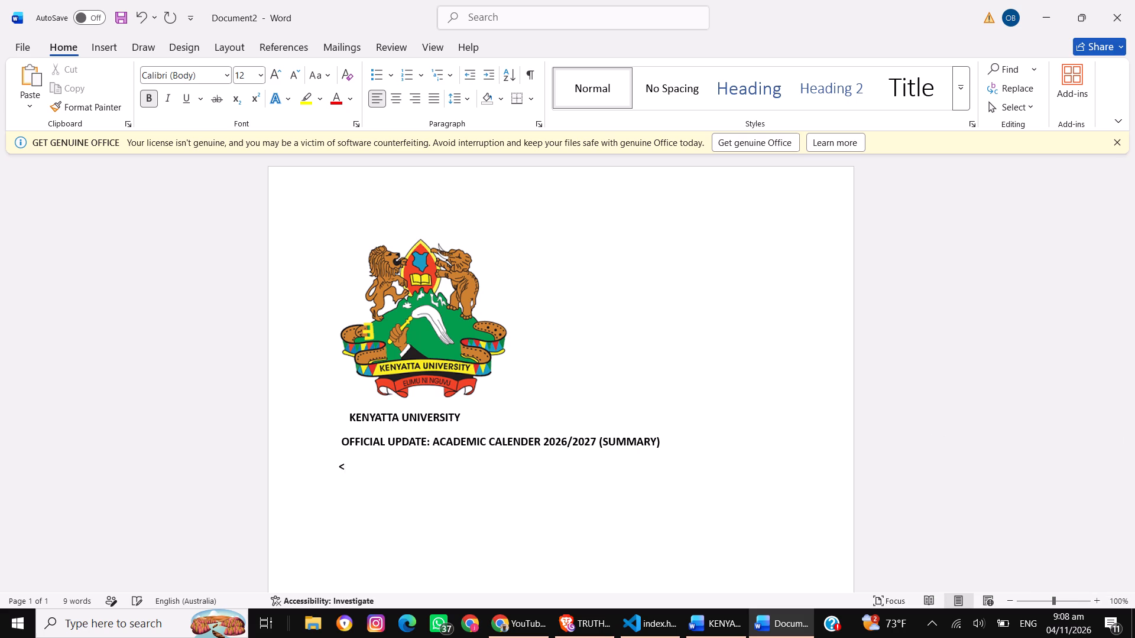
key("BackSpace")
Enter the introductory line "Kindly take notes of the following key academic dates" in the empty paragraph below the heading.
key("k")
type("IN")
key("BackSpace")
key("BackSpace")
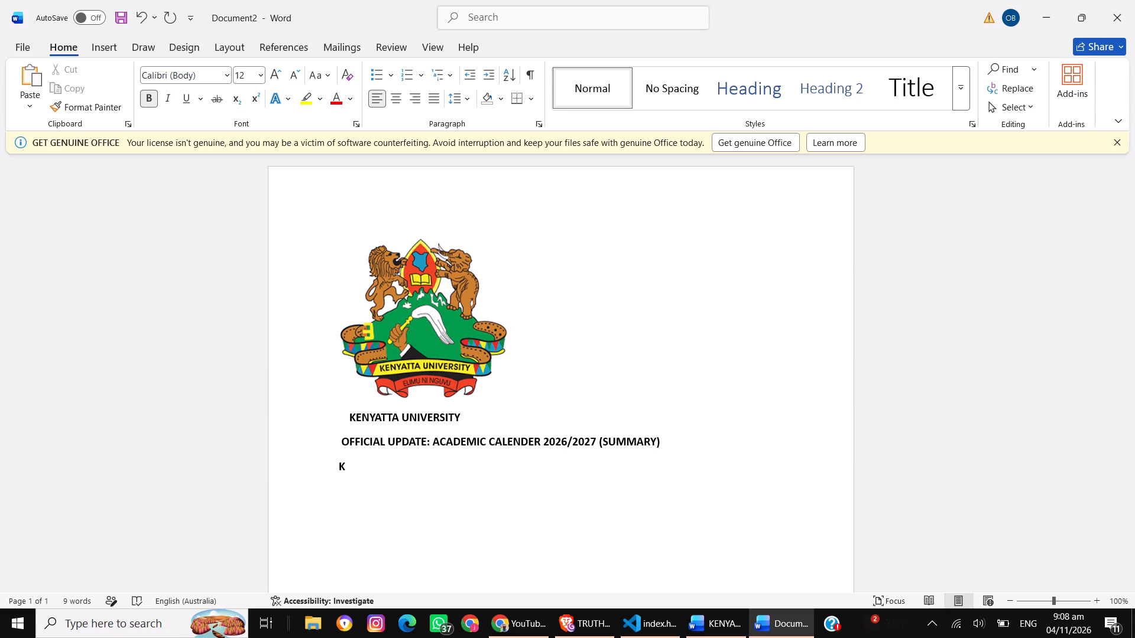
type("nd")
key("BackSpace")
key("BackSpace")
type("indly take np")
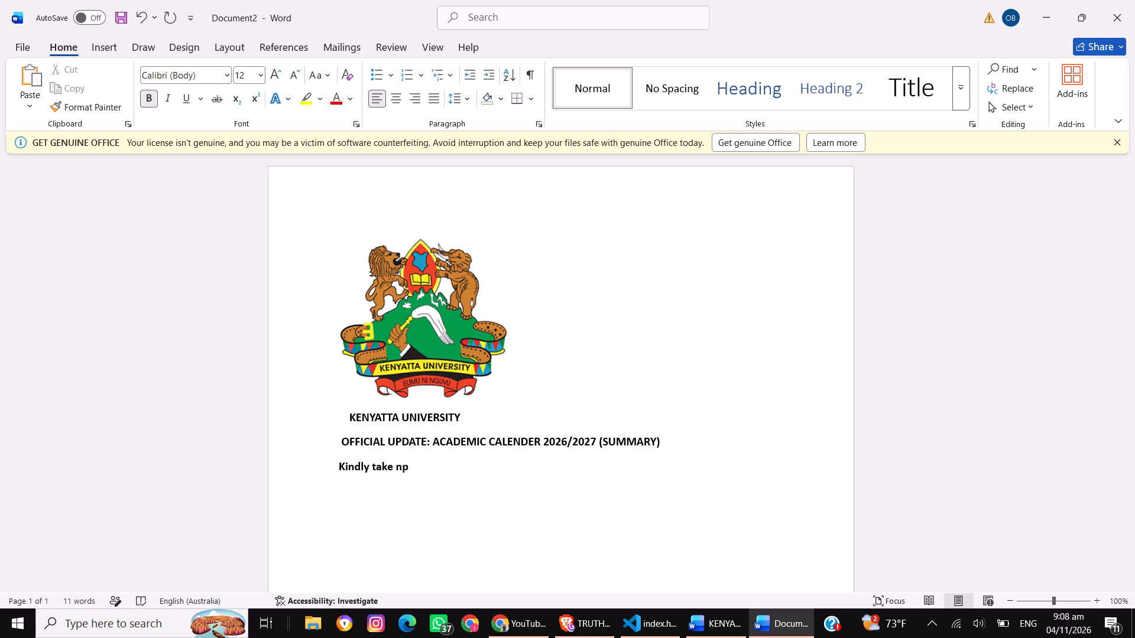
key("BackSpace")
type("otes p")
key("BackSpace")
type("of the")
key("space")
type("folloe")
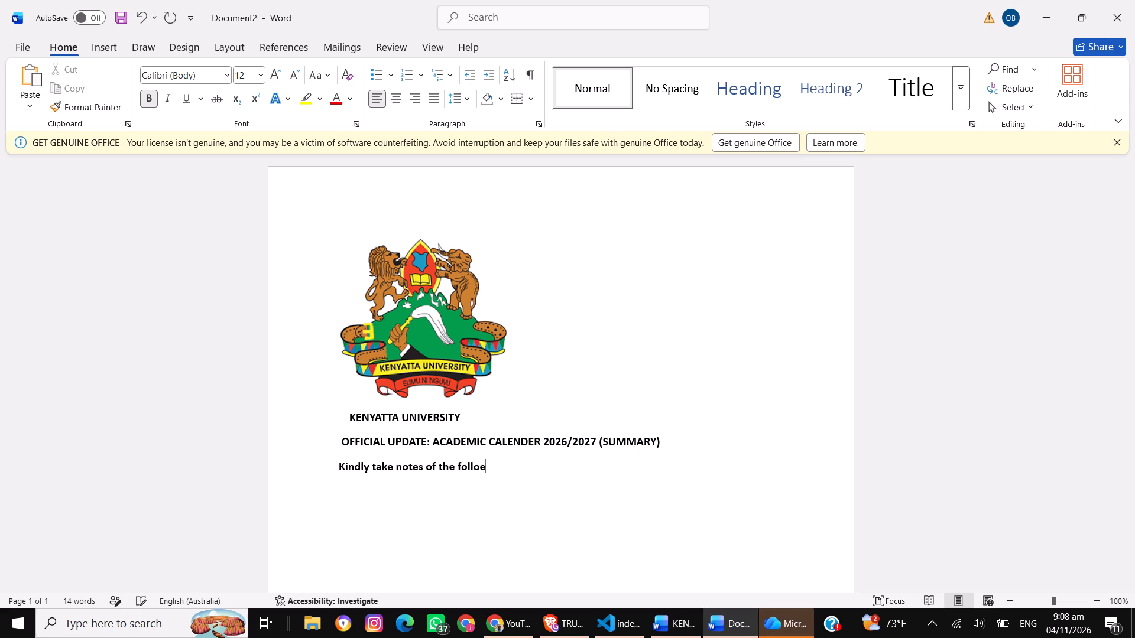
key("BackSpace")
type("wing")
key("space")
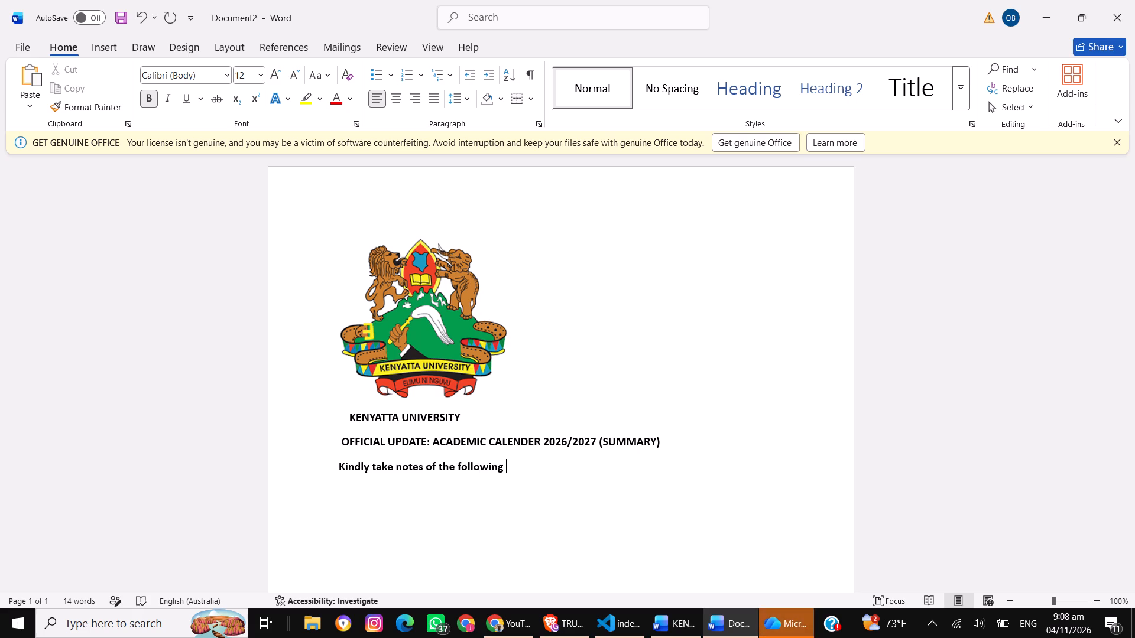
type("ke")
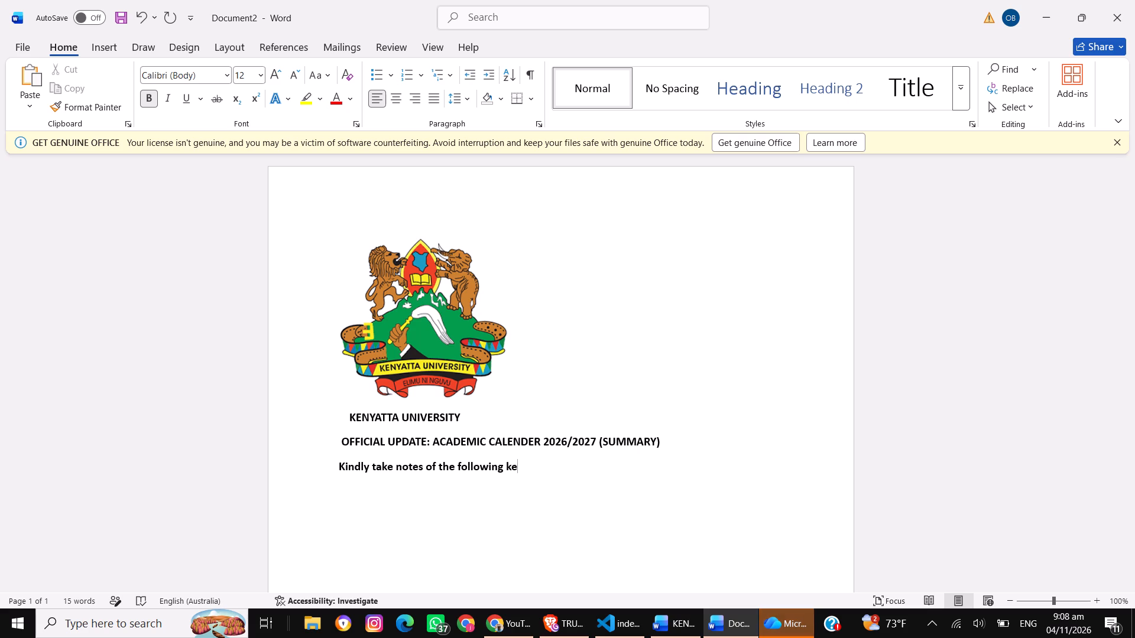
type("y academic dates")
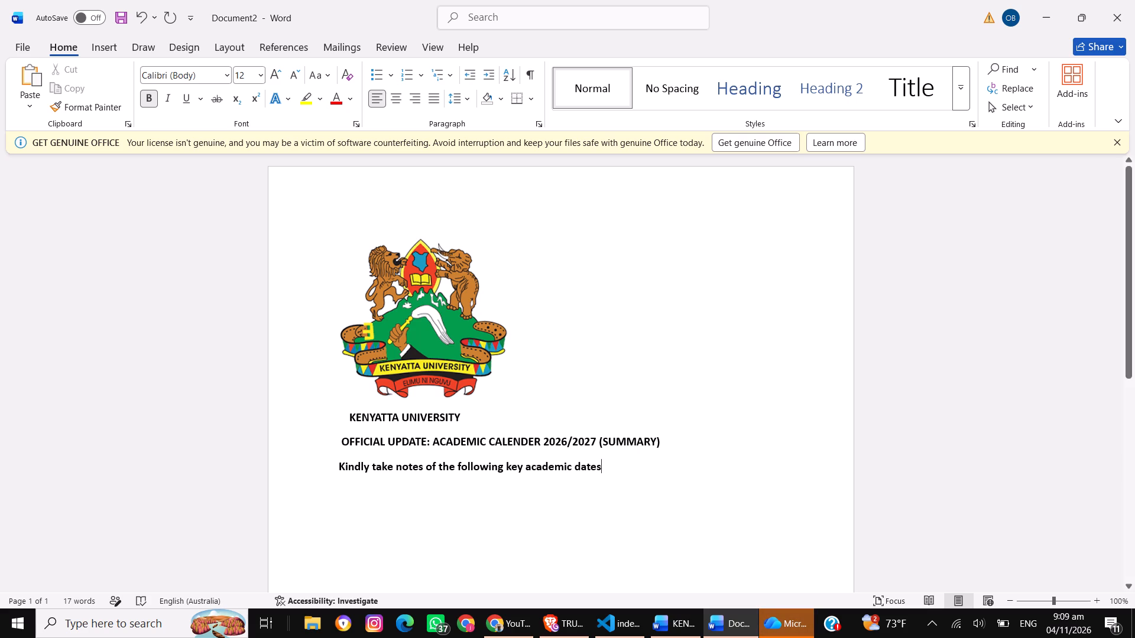
Remove the bold formatting from the line "Kindly take notes of the following key academic dates".
left_click_drag(341, 467, 609, 474)
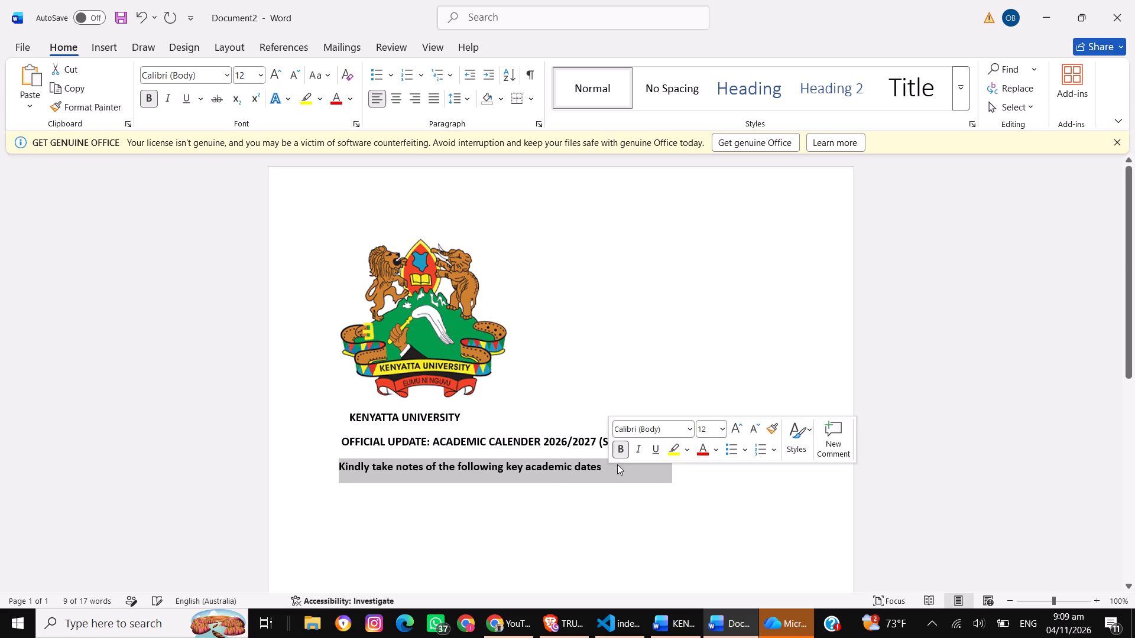
left_click(621, 453)
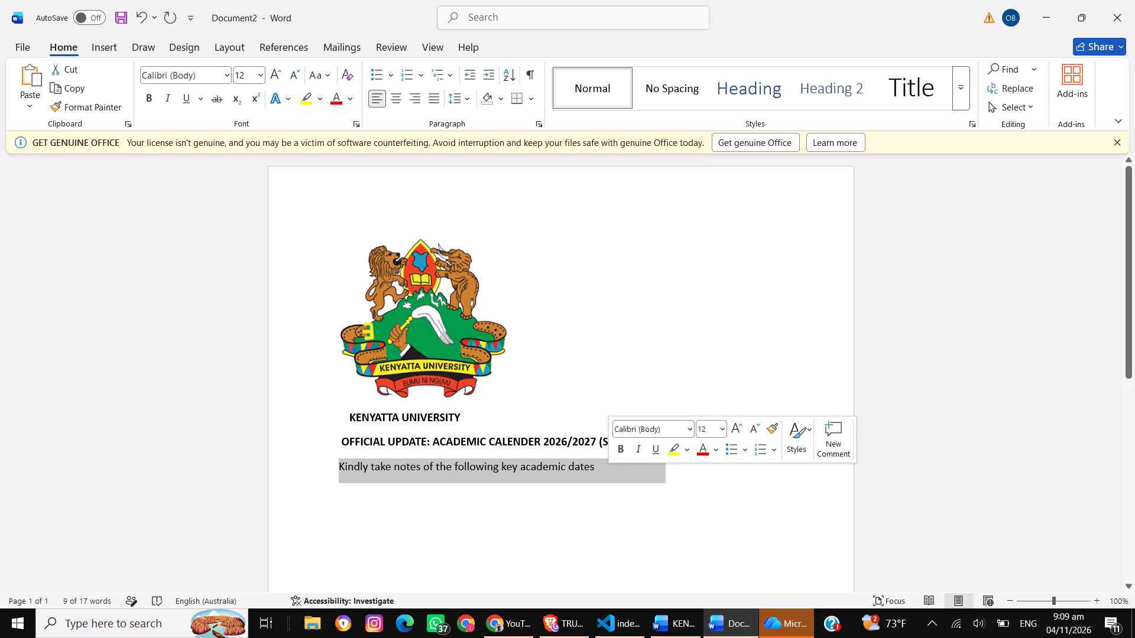
Add a new paragraph below the "Kindly take notes" line reading "10 Nov – Resumption of classes".
left_click(607, 466)
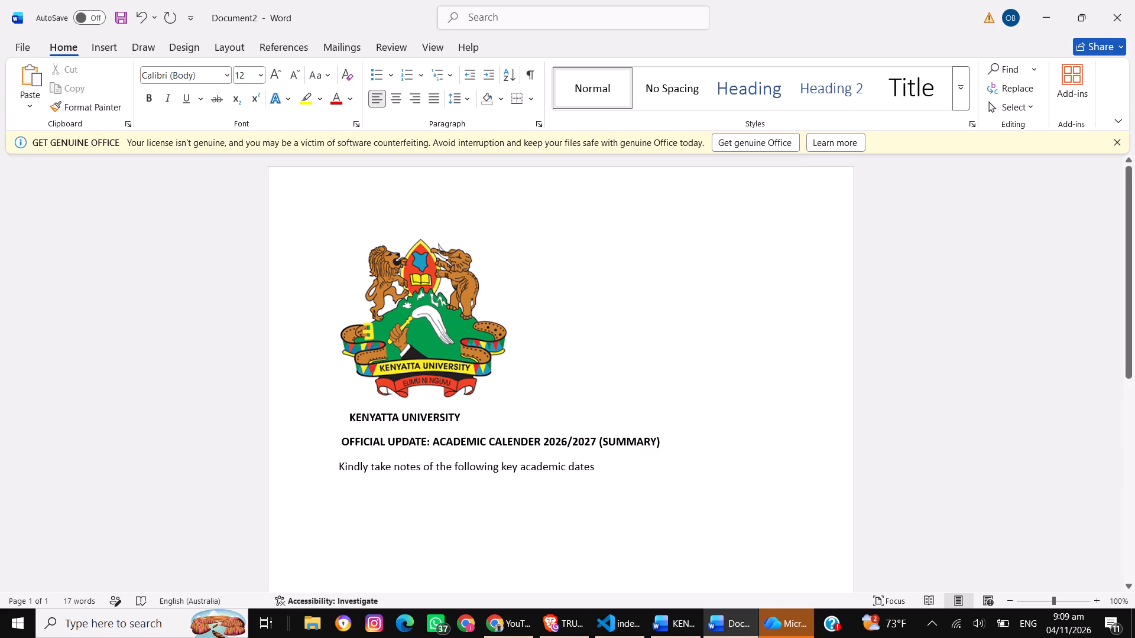
key("Return")
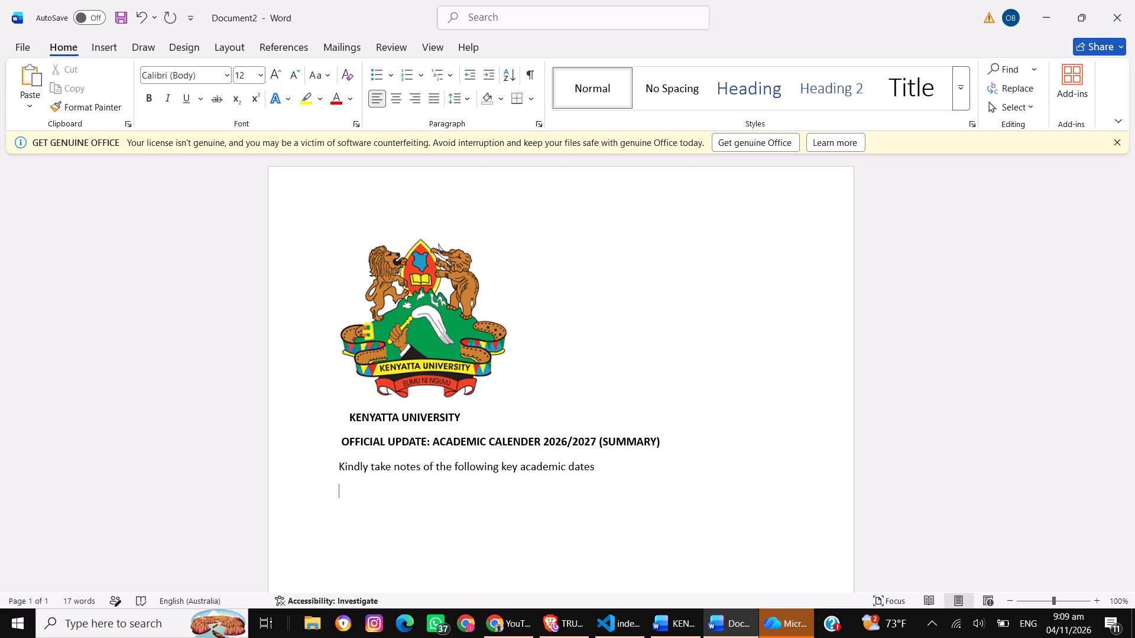
type("10")
key("space")
type("ni")
key("BackSpace")
key("o")
key("v")
key("space")
key("BackSpace")
key("BackSpace")
key("BackSpace")
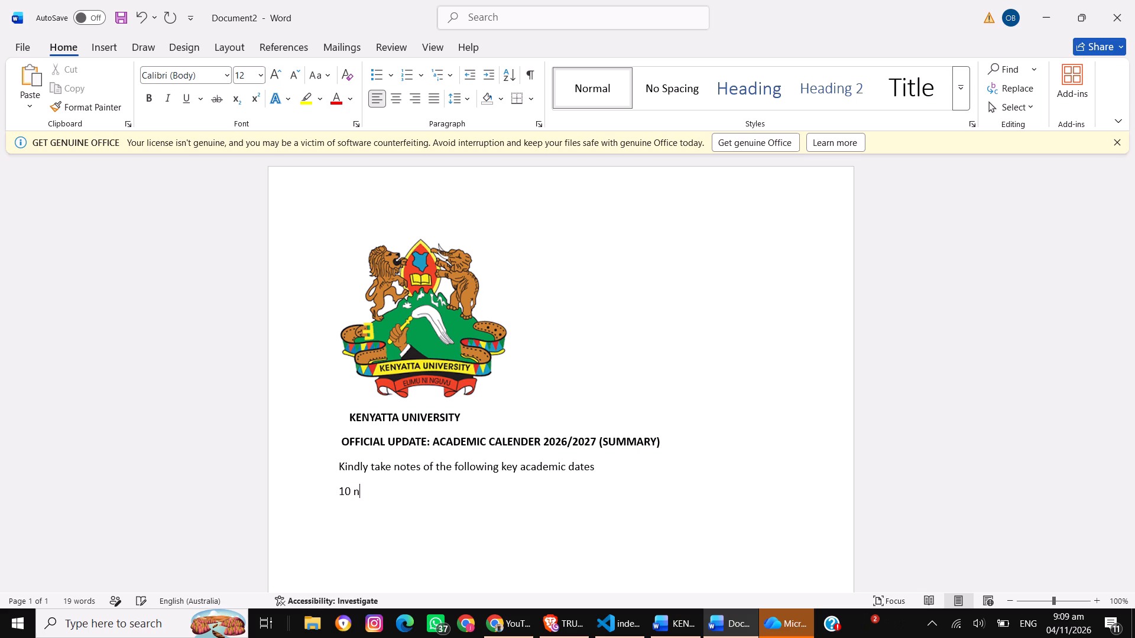
key("BackSpace")
type("Nov")
key("space")
key("shift+underscore")
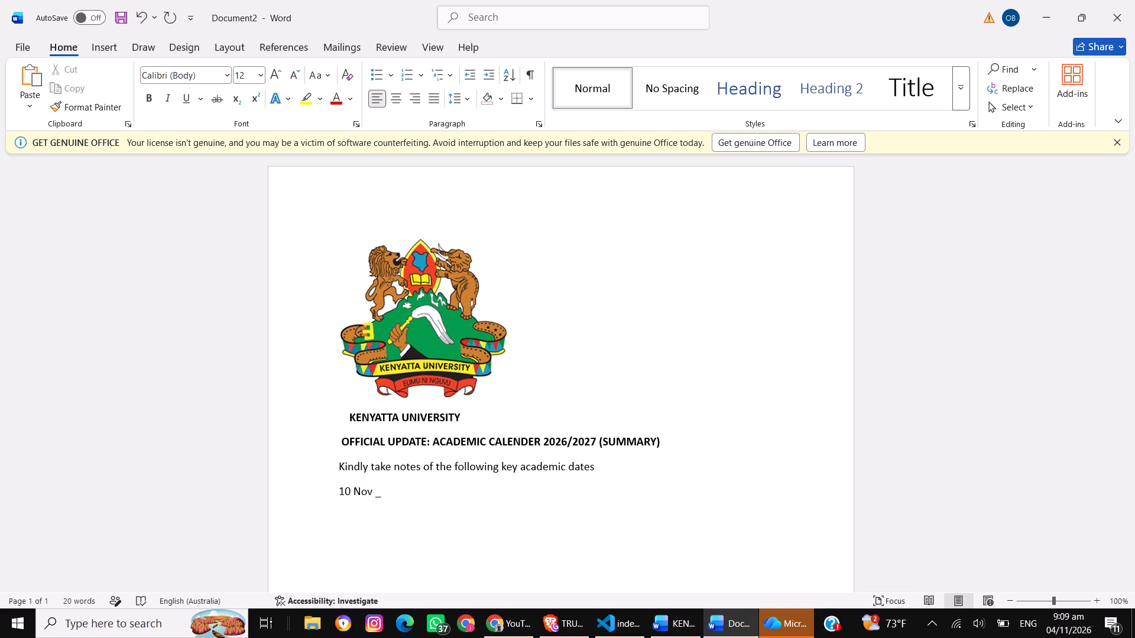
key("BackSpace")
key("shift+underscore")
key("BackSpace")
key("minus")
key("space")
type("esump")
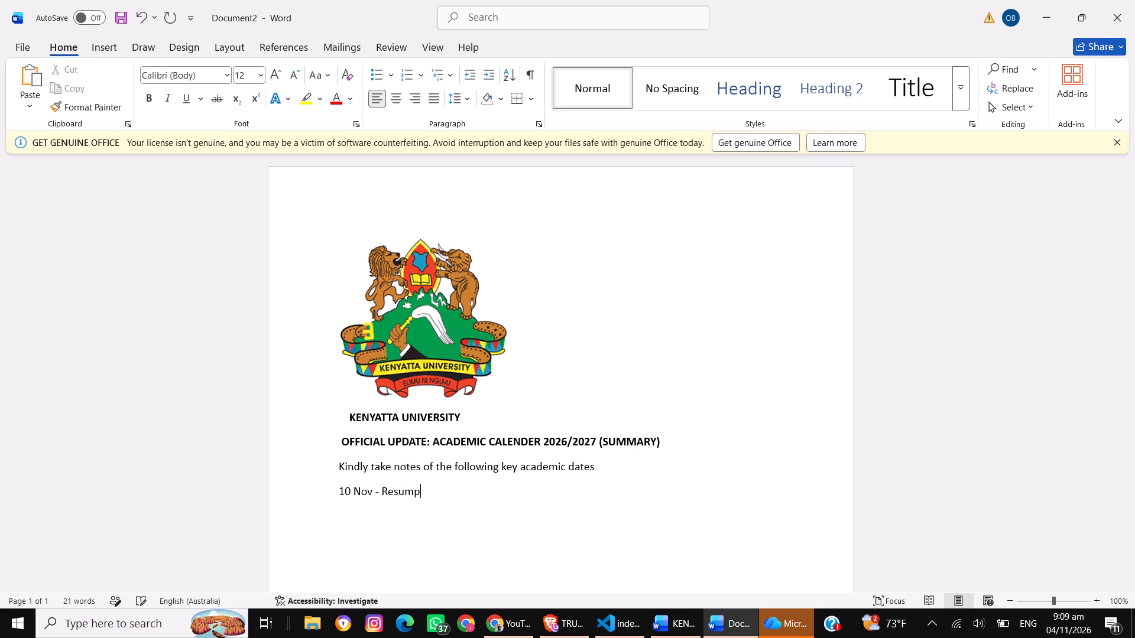
key("t")
type("ion of classes")
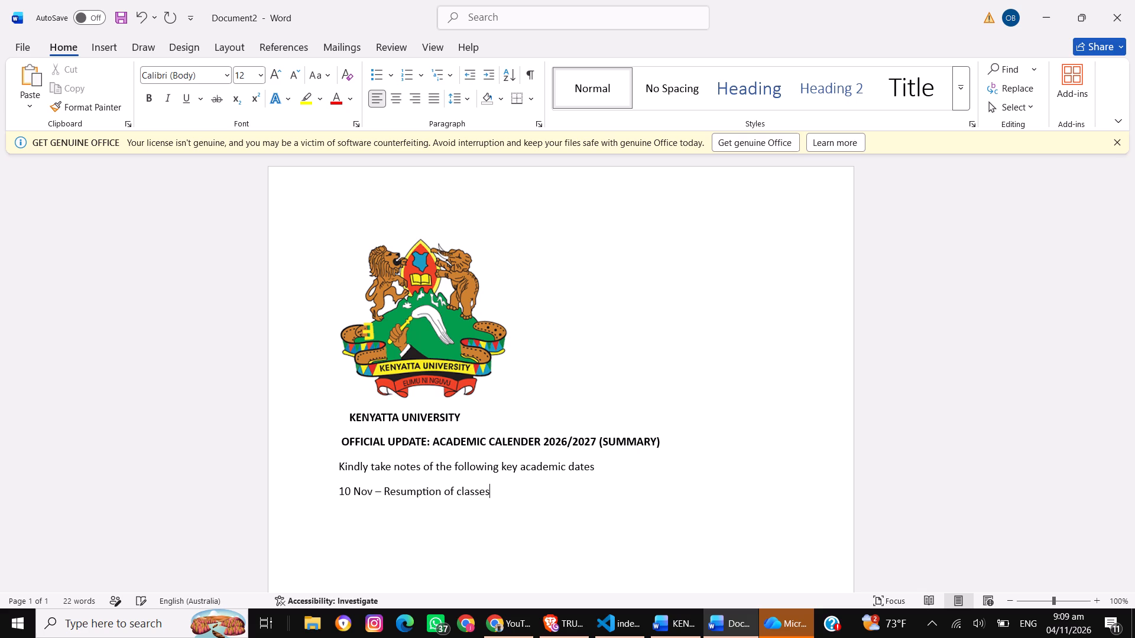
Start another date entry on a new line below the resumption date with "24th".
key("Return")
key("2")
key("4")
key("t")
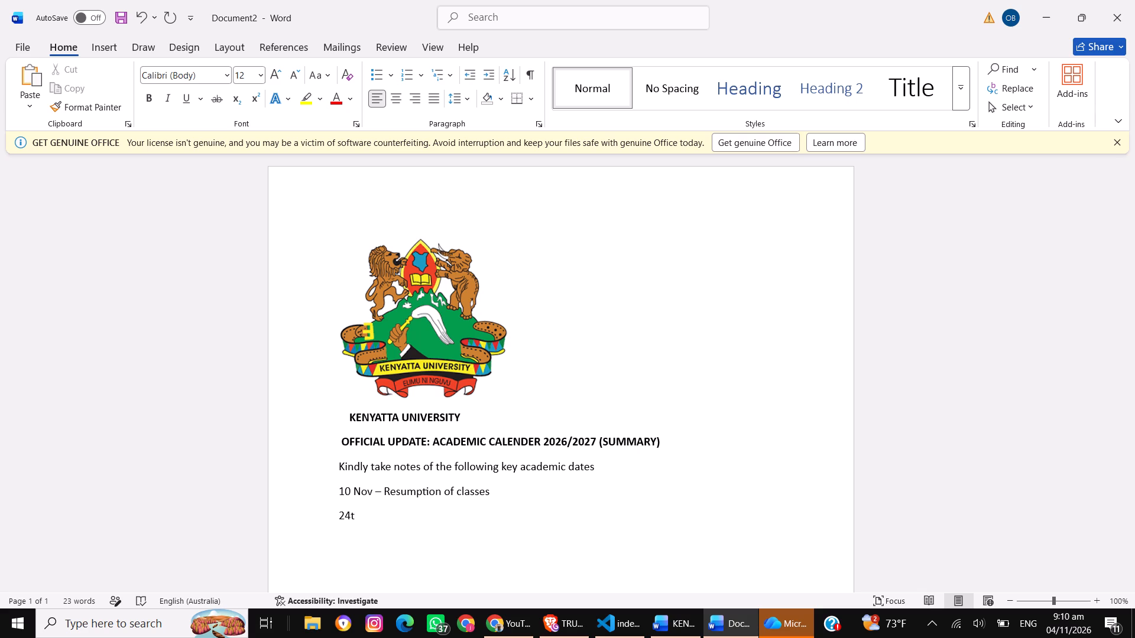
key("h")
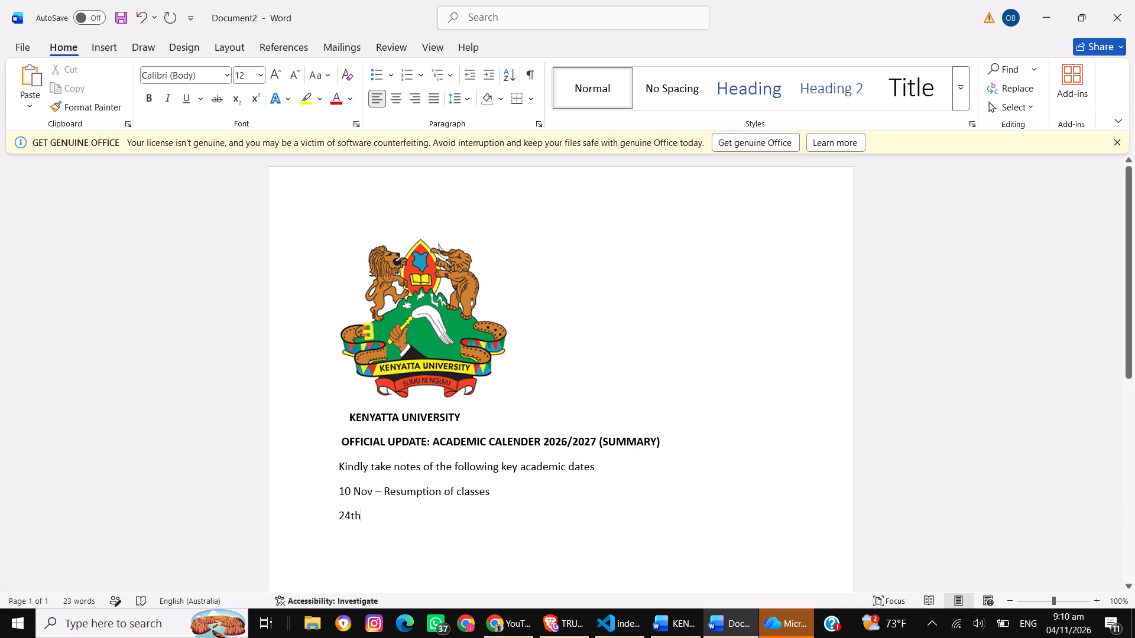
Add the ordinal "th" to the resumption date so that it reads "10th Nov".
left_click(351, 492)
type("th")
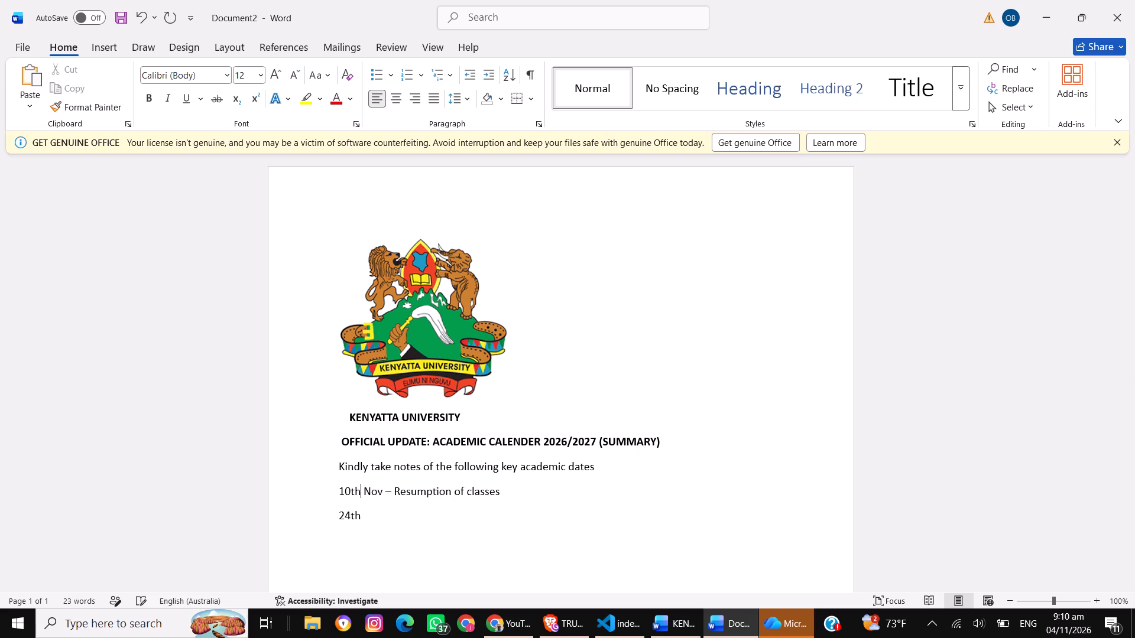
Continue the entry after "24th" so that the line reads "24th-28th Nov – CAT I".
left_click(367, 517)
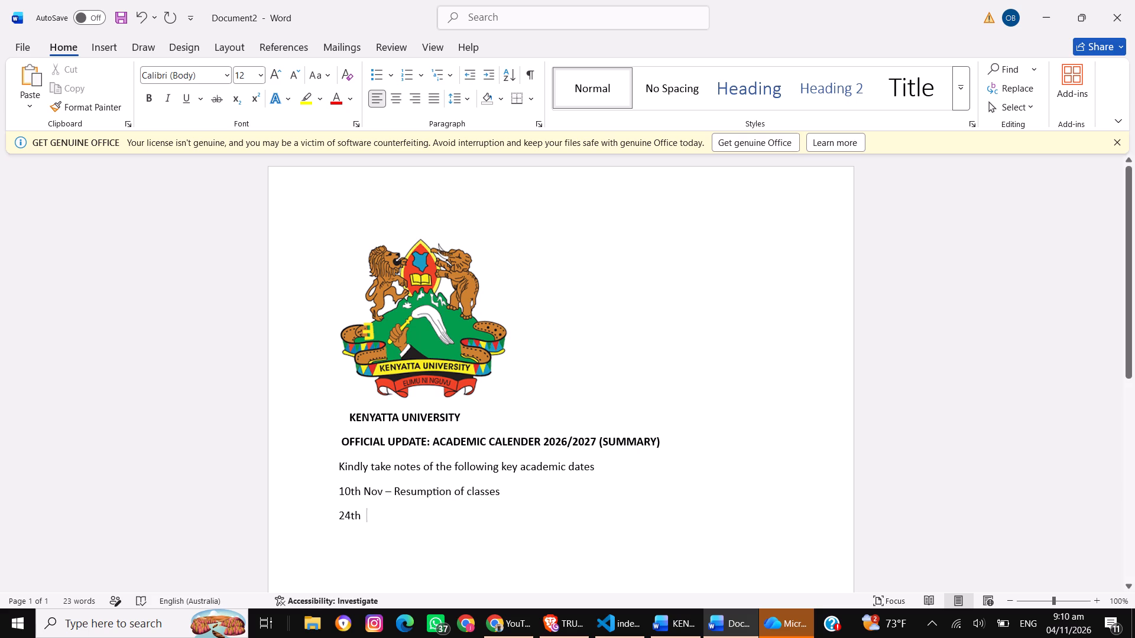
key("Return")
key("minus")
key("BackSpace")
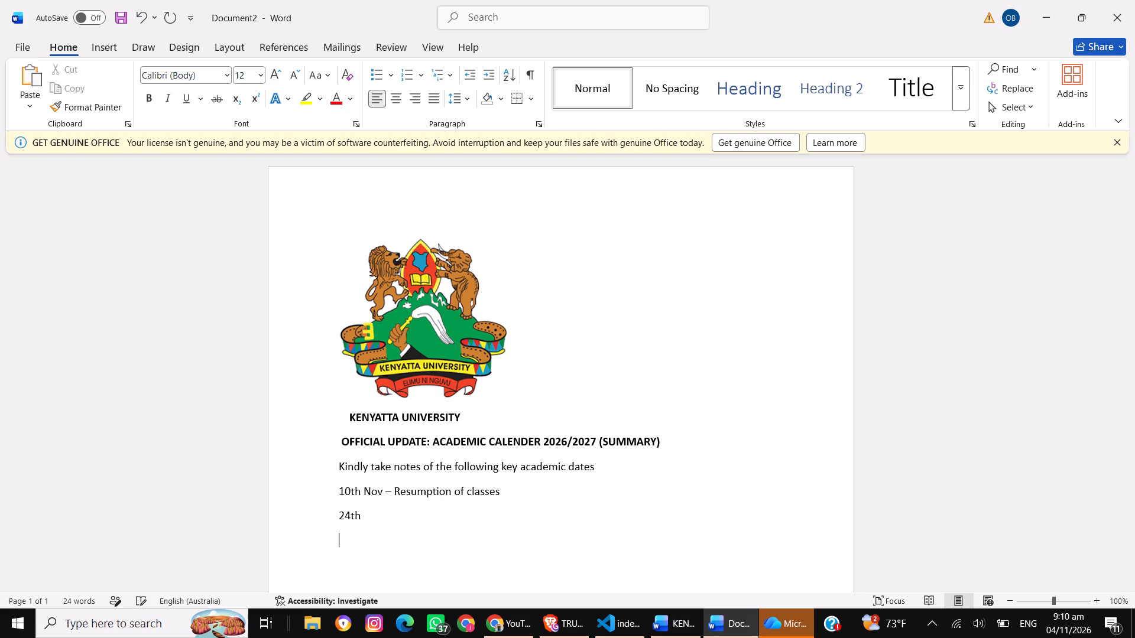
key("BackSpace")
key("BackSpace")
key("BackSpace")
key("minus")
type("28th")
key("space")
type("Nov")
key("space")
key("shift+underscore")
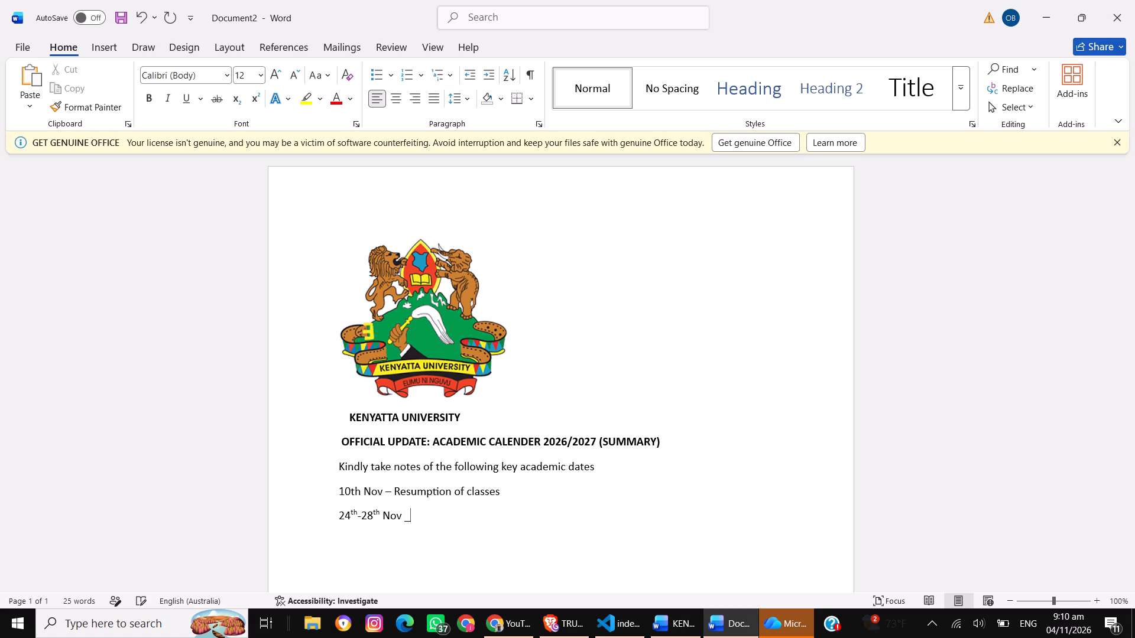
key("BackSpace")
key("minus")
key("space")
type("CAT")
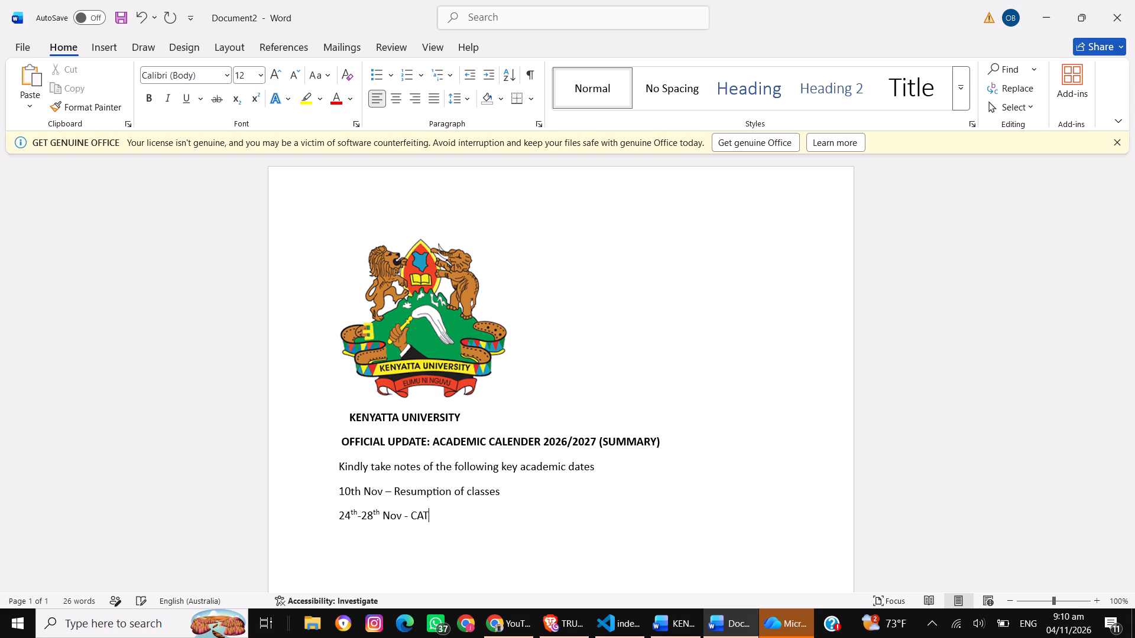
key("space")
Add a new line below the CAT I entry reading "28th Nov – Deadline for fee payment".
key("Return")
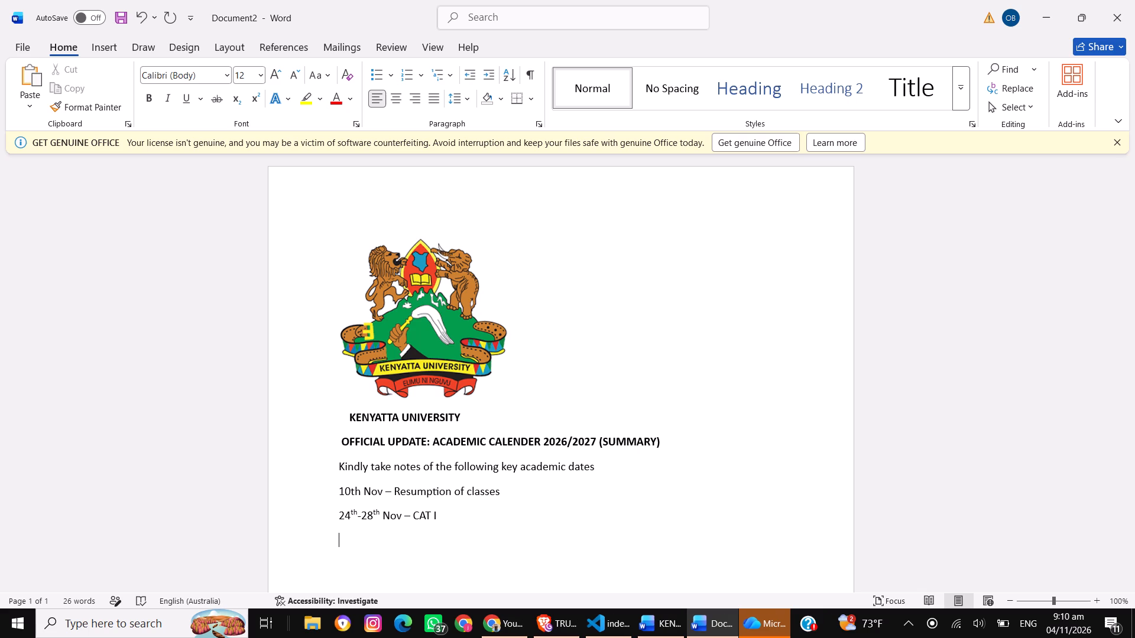
type("28")
type("TH")
key("space")
key("BackSpace")
key("BackSpace")
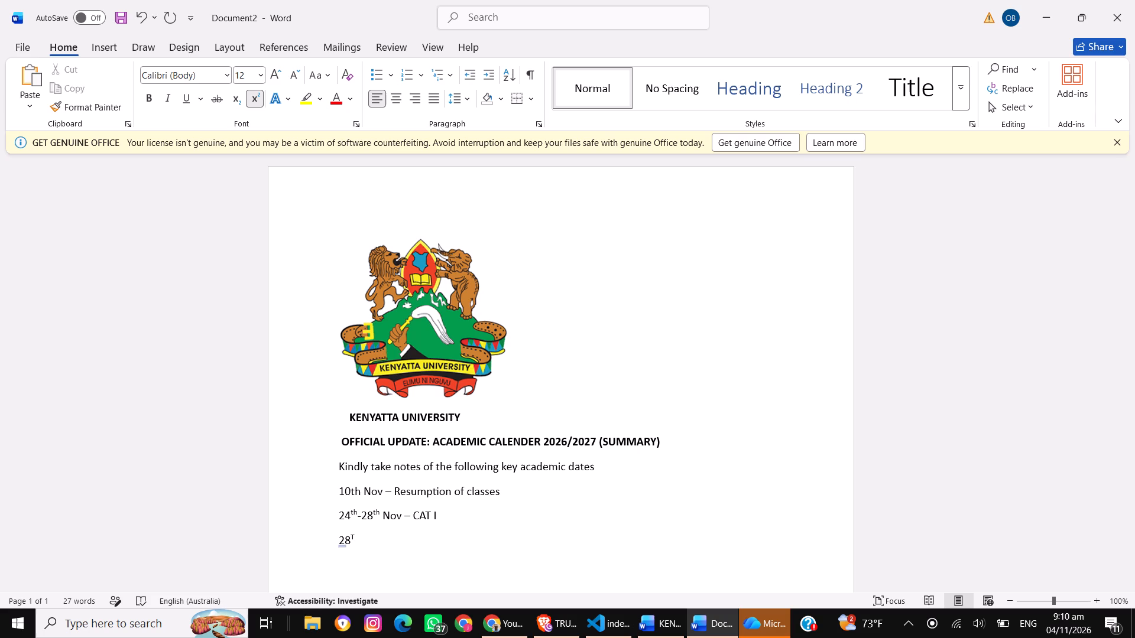
key("BackSpace")
type("th")
key("space")
type("Non")
key("BackSpace")
key("v")
key("space")
key("minus")
key("space")
key("shift+d")
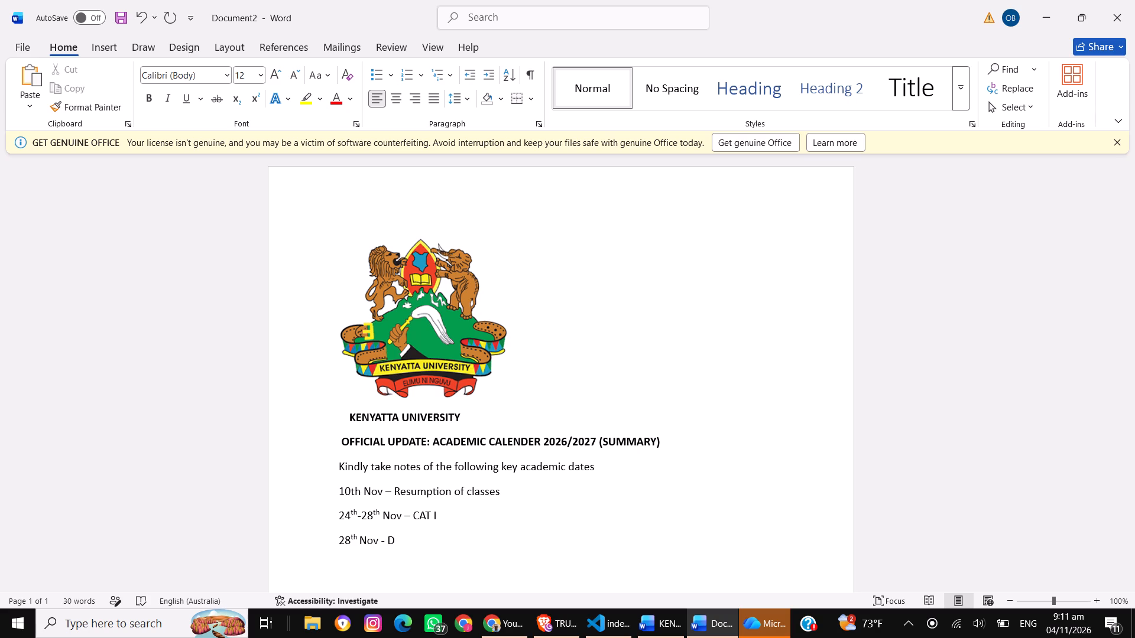
Complete the entry after "28th Nov" so that the line reads "28th Nov – Deadline for fee payment".
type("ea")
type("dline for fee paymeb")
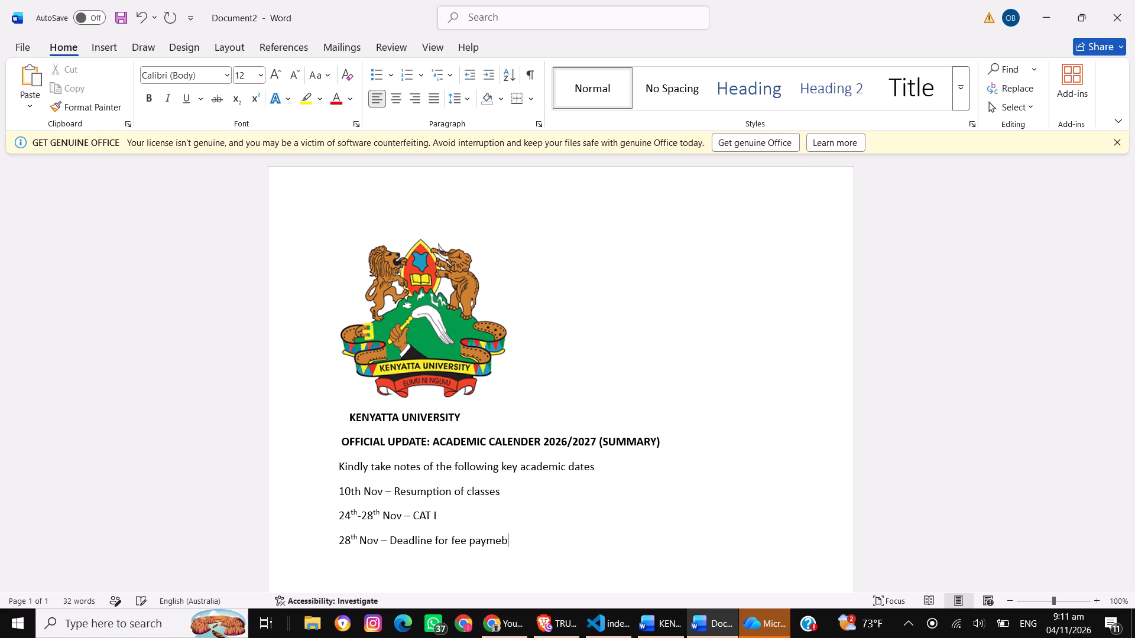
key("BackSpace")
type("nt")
Start another date entry on a new line below the fee payment deadline with "29th Nov".
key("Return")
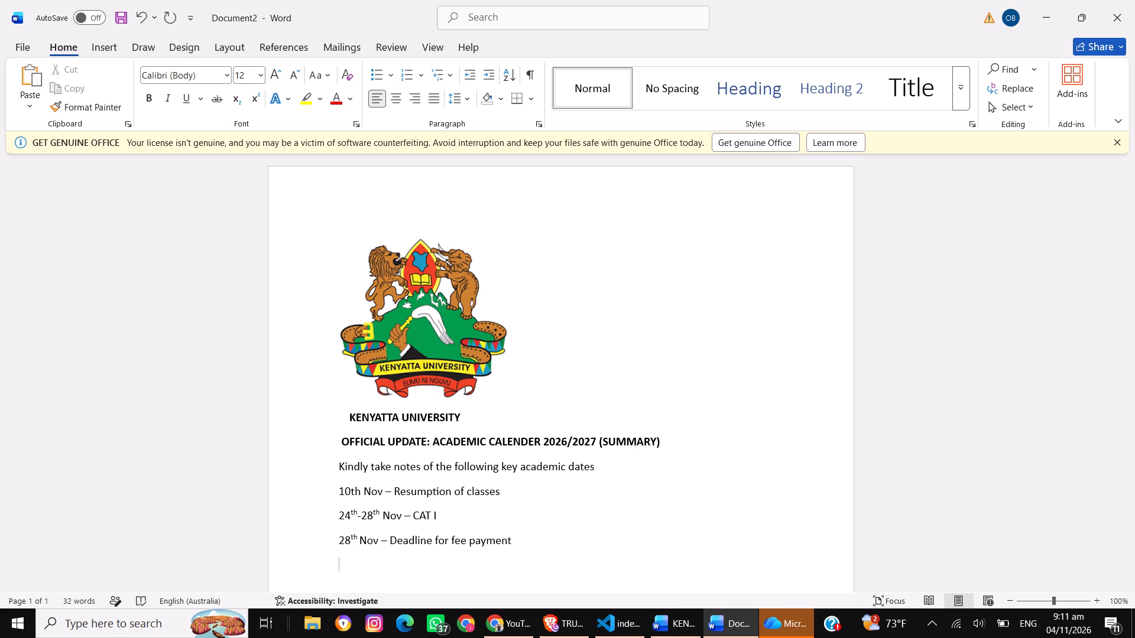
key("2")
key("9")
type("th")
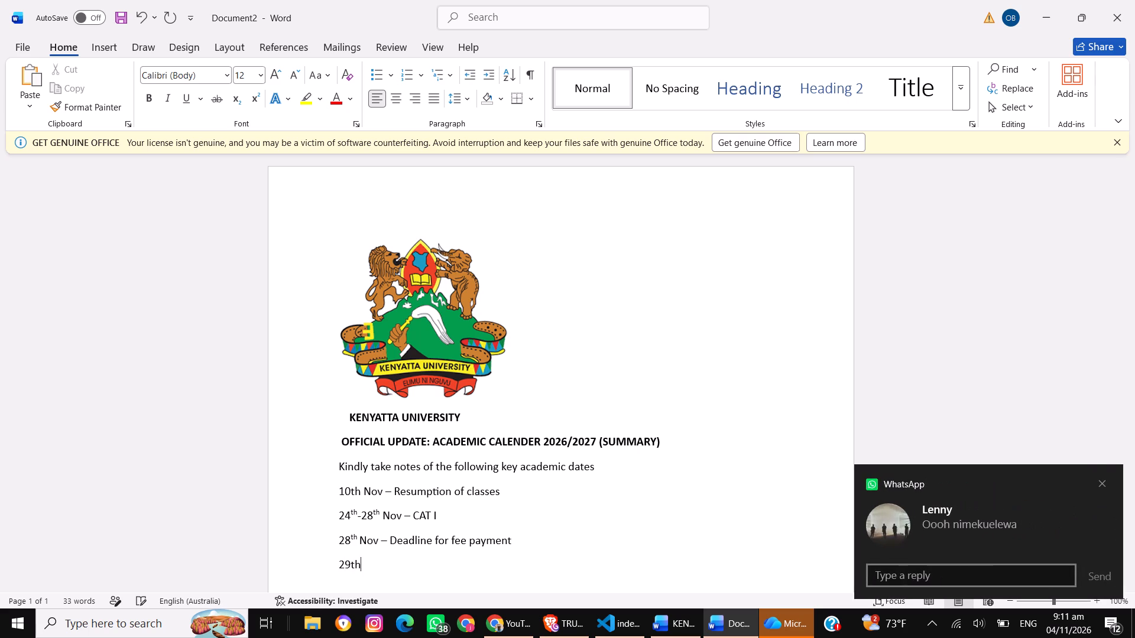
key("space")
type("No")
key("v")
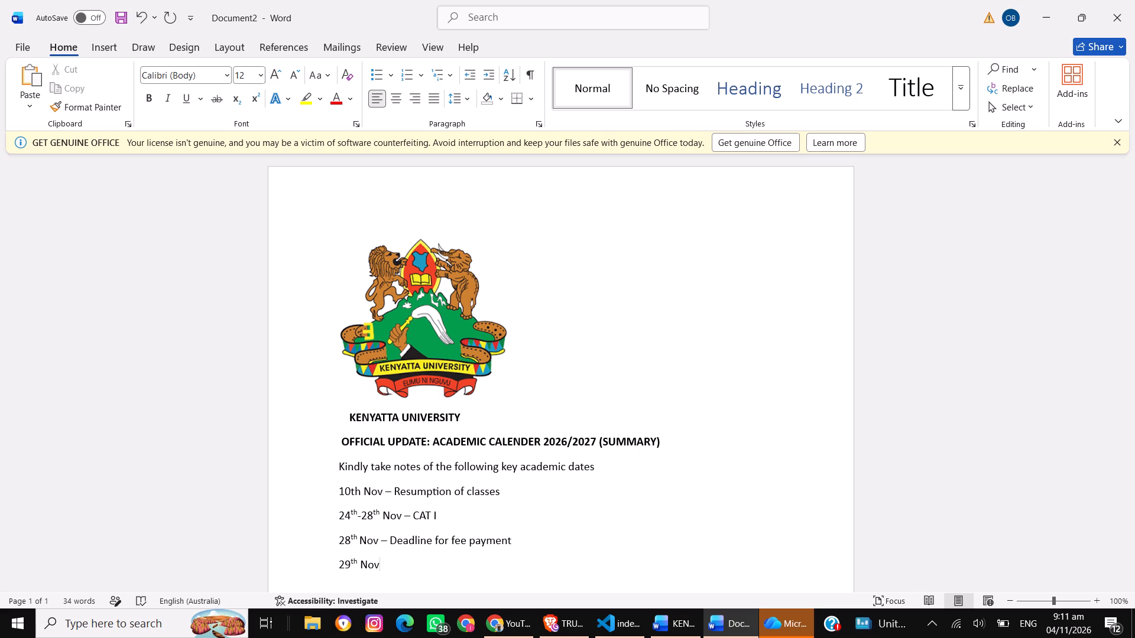
Continue the entry after "29th Nov" so that the line reads "29th Nov -5th Dec – Culture week festivals".
key("space")
type("-5th")
key("space")
type("Dec")
key("space")
key("minus")
key("space")
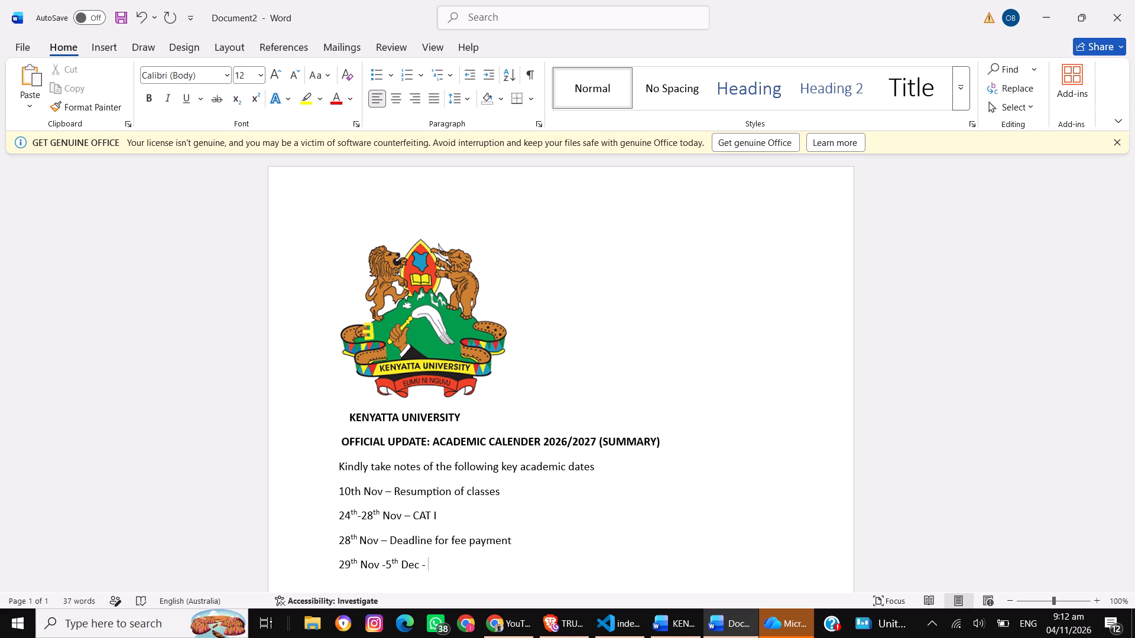
type("Culture")
key("space")
type("wee")
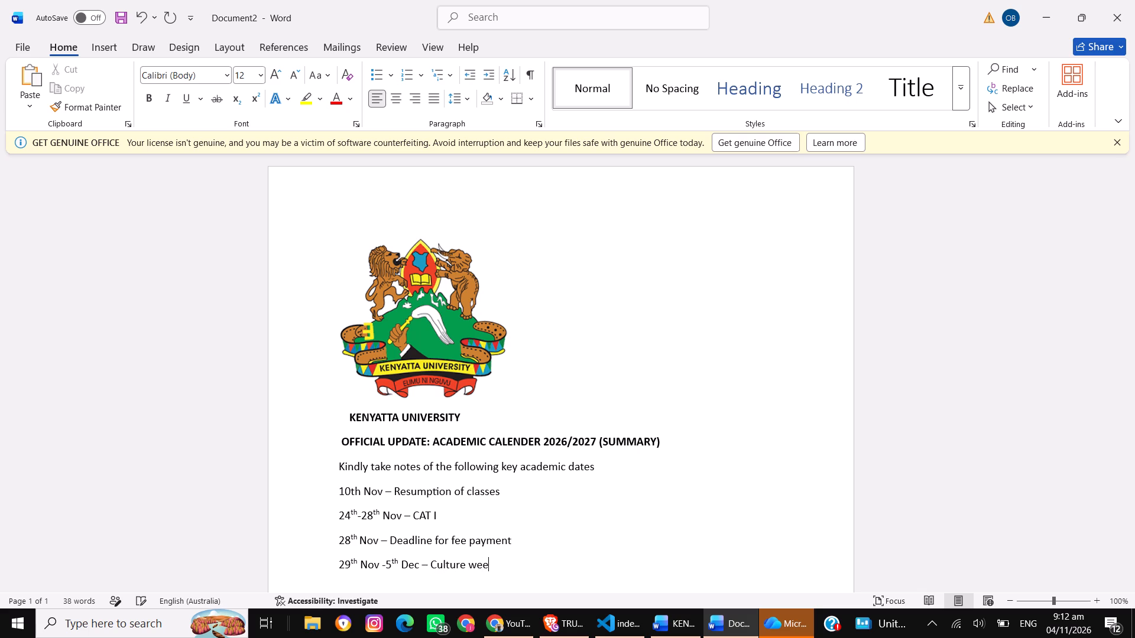
type("k festivals")
Add a new line below the culture week entry reading "5th Dec – Deadline for unit registration".
key("Return")
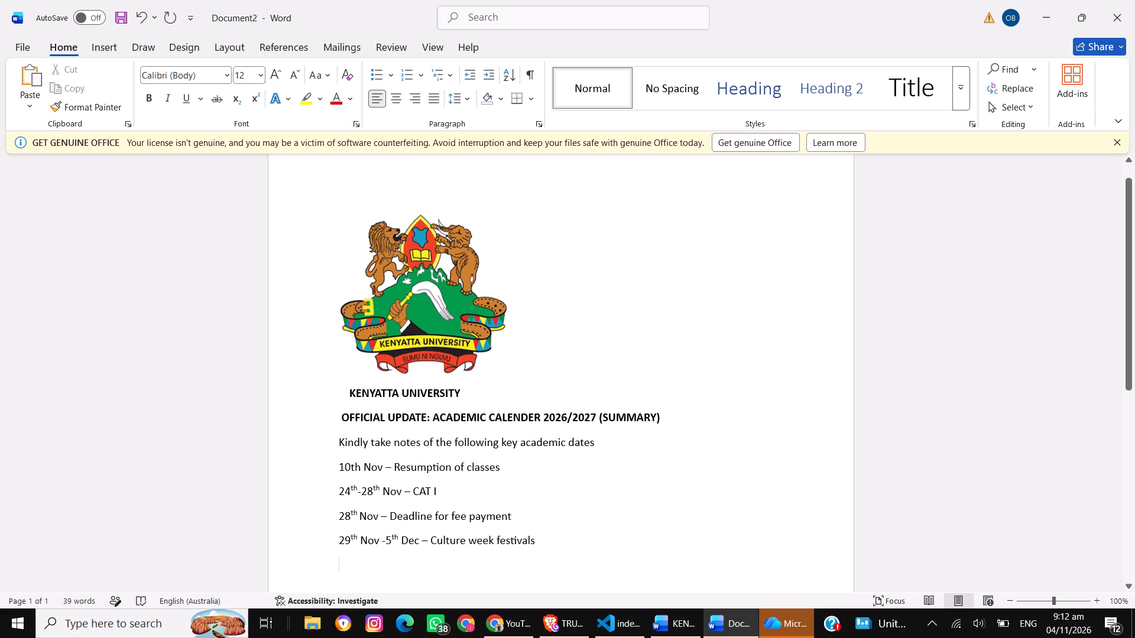
type("5th")
key("space")
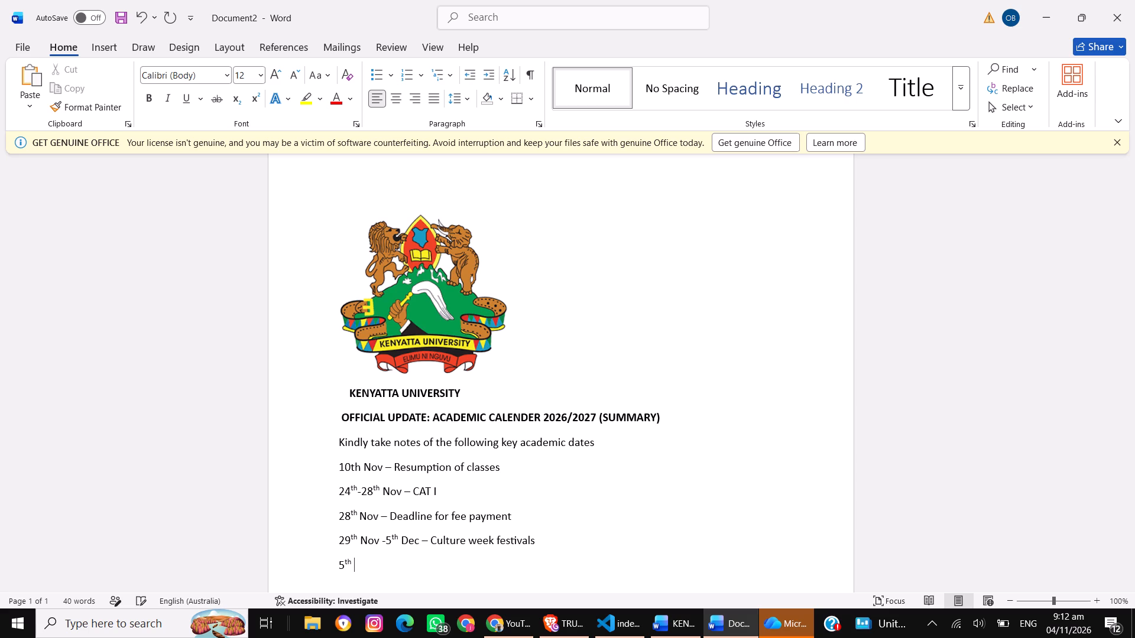
type("De")
key("c")
key("space")
key("minus")
key("space")
type("eadli")
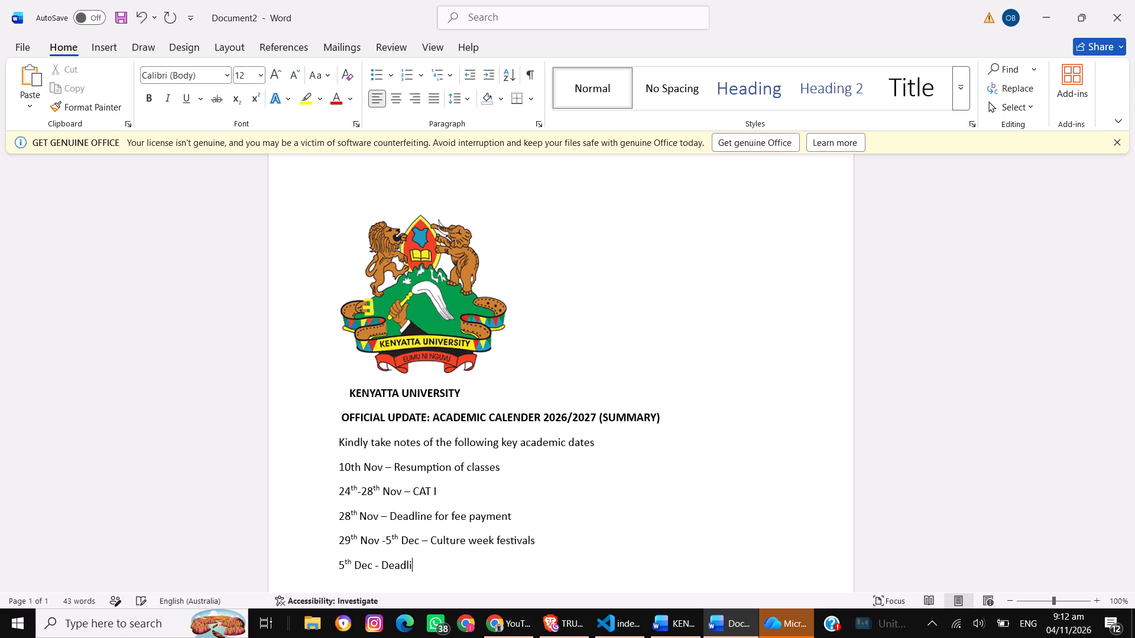
type("ne for unit registration")
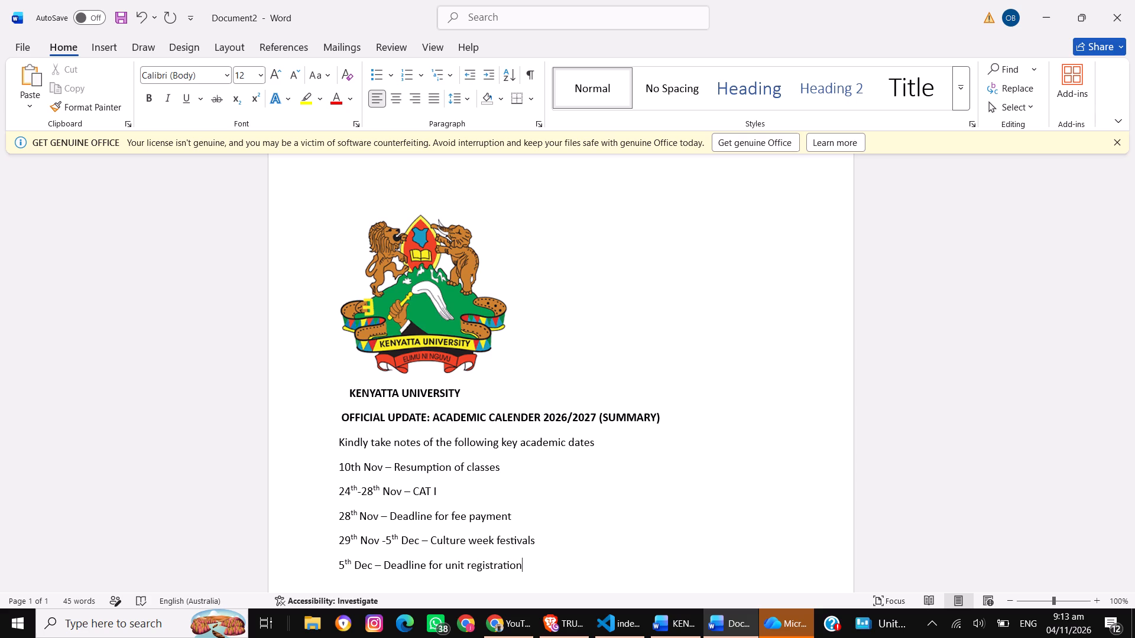
Start a new line below the unit registration entry with the date range "12th Dec – 2nd Jan".
key("Return")
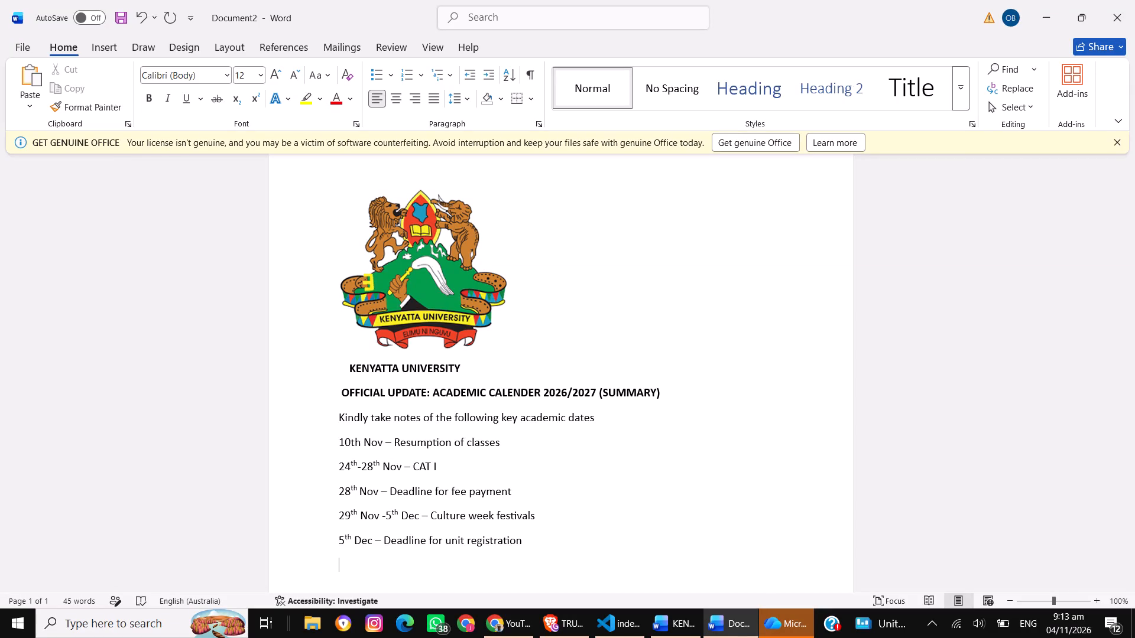
type("12")
type("th")
key("space")
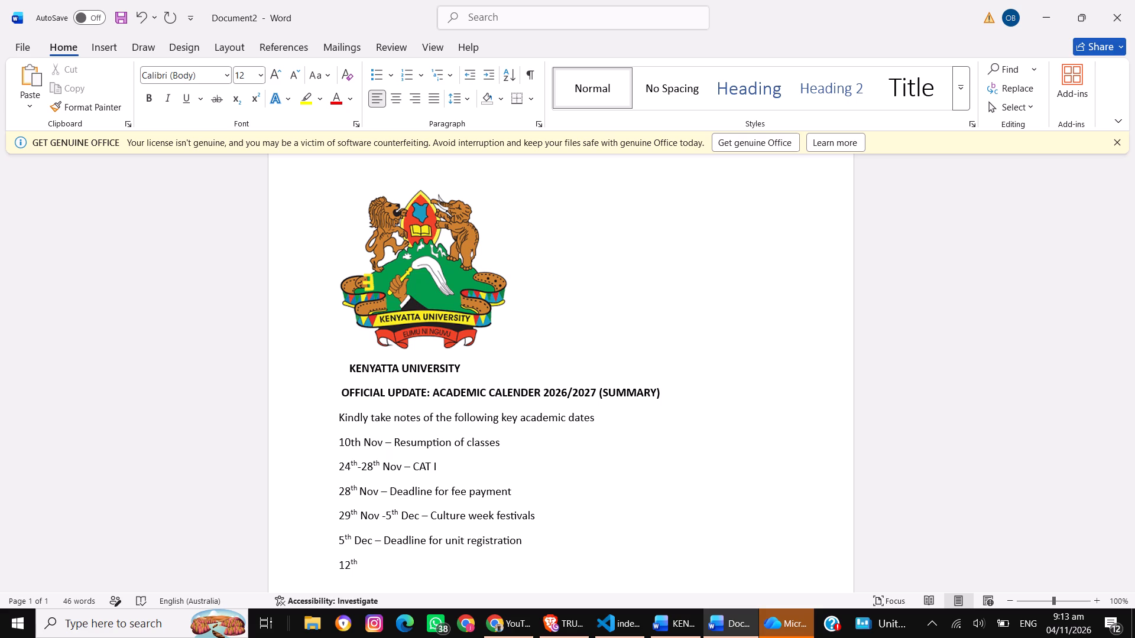
type("ec")
key("space")
key("BackSpace")
key("space")
key("minus")
key("space")
type("2")
key("b")
key("BackSpace")
type("nd")
key("space")
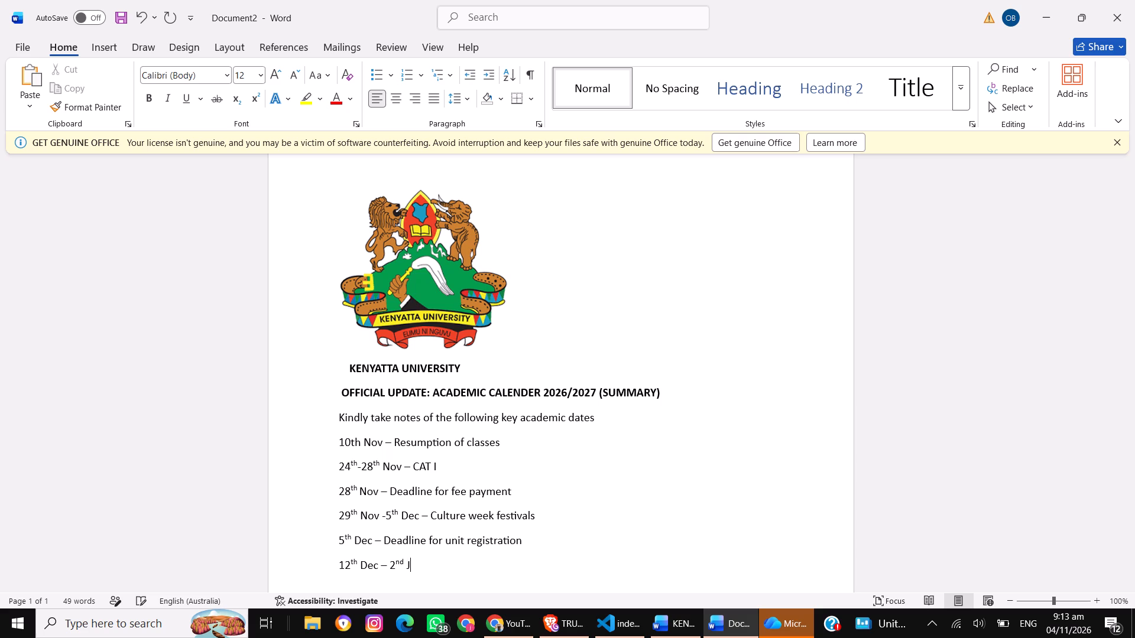
key("a")
key("BackSpace")
type("an")
Continue the entry after "2nd Jan" so that the line reads "12th Dec – 2nd Jan – Christmas Break".
key("space")
type("-")
key("space")
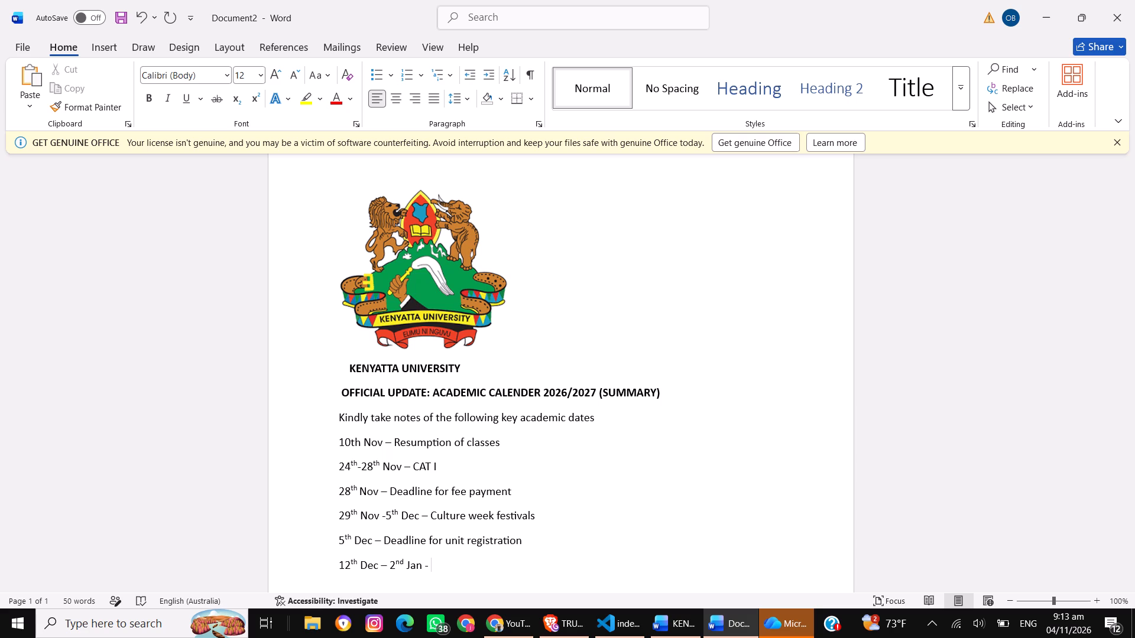
key("c")
type("hri")
type("sm")
key("BackSpace")
key("BackSpace")
type("stma")
type("s")
key("space")
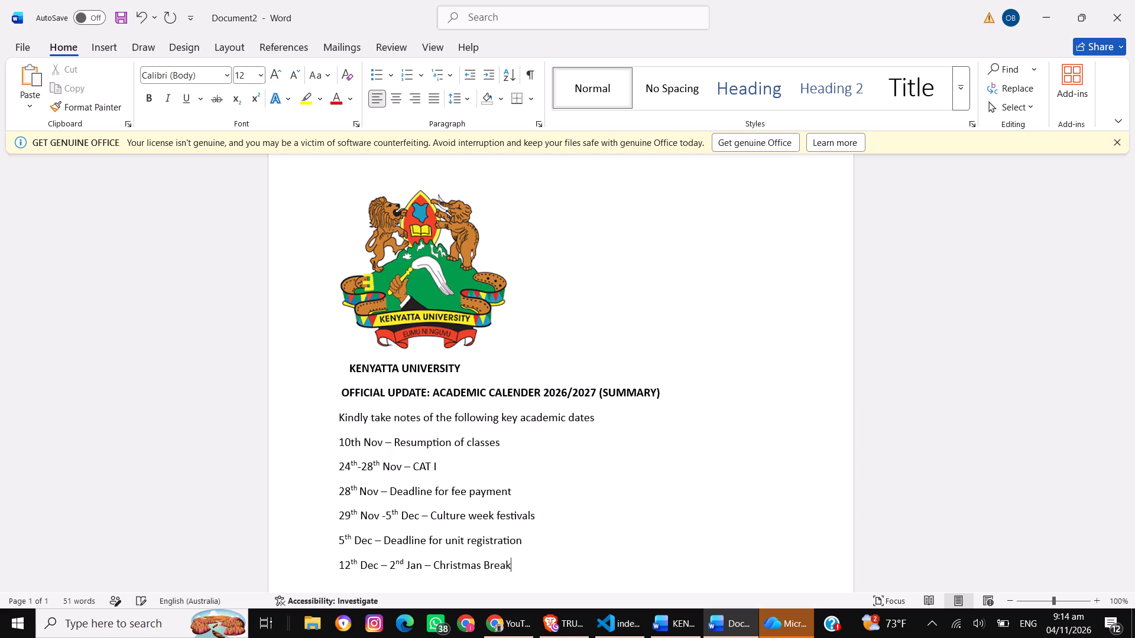
Start a new line below the Christmas Break entry with the date "19th Dec".
key("Return")
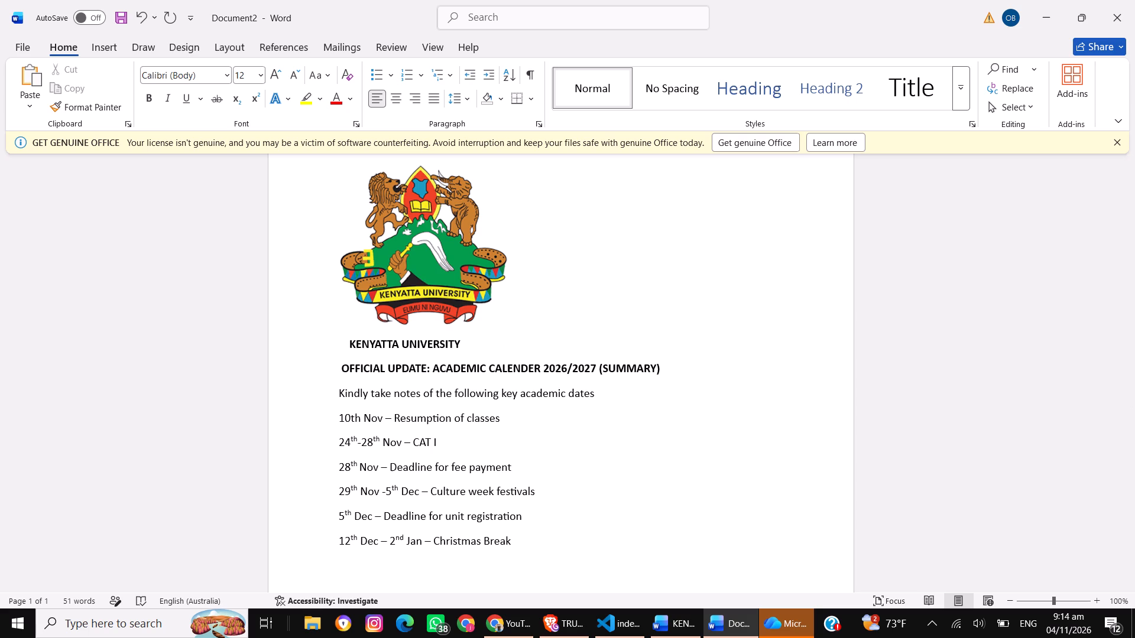
type("19")
type("th")
key("space")
key("d")
key("BackSpace")
type("DE")
key("BackSpace")
type("ec")
key("space")
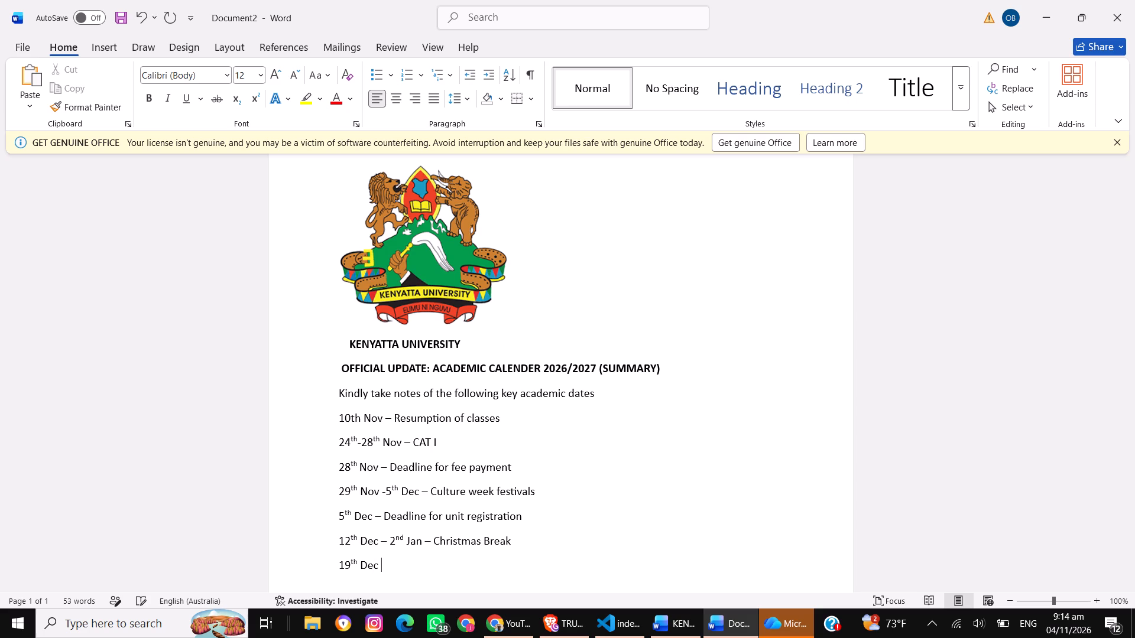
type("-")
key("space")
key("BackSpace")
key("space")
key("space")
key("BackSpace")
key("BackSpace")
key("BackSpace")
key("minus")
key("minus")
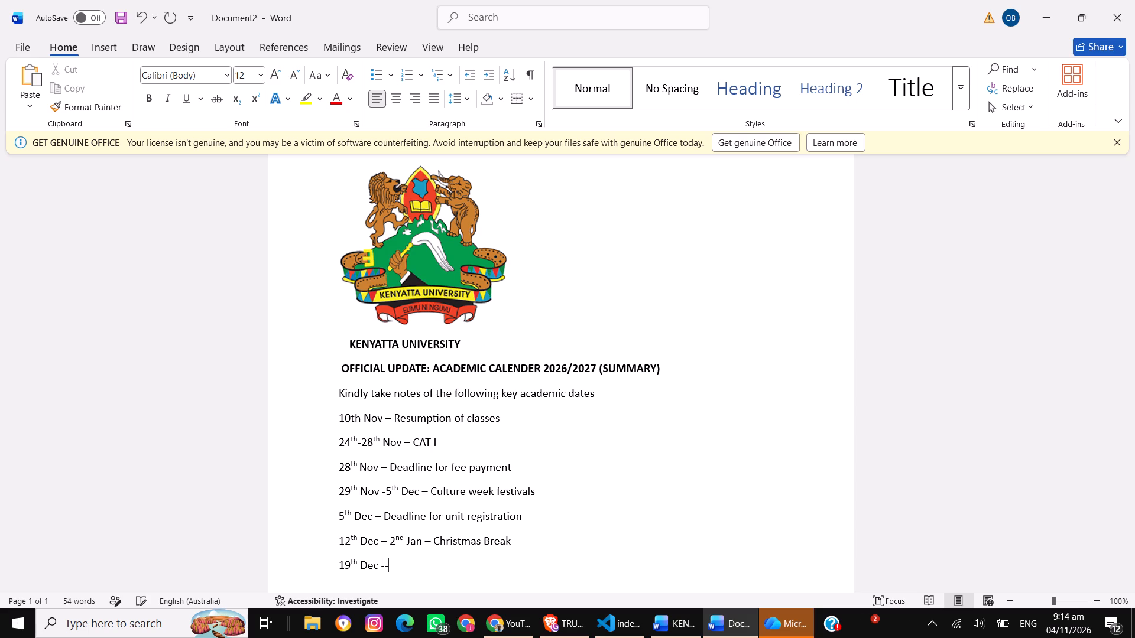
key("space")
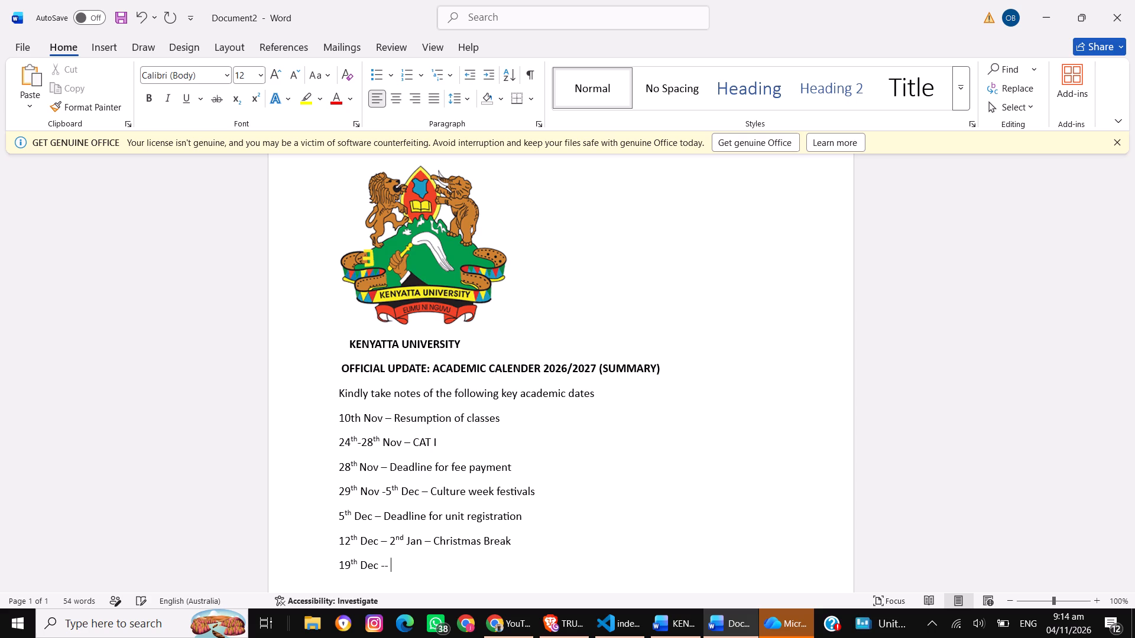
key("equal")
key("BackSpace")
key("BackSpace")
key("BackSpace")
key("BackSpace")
Complete the "19th Dec" entry so that it reads "19th Dec – Graduation Ceremony", and start a new line below it.
type("-")
key("space")
key("g")
type("rad")
key("u")
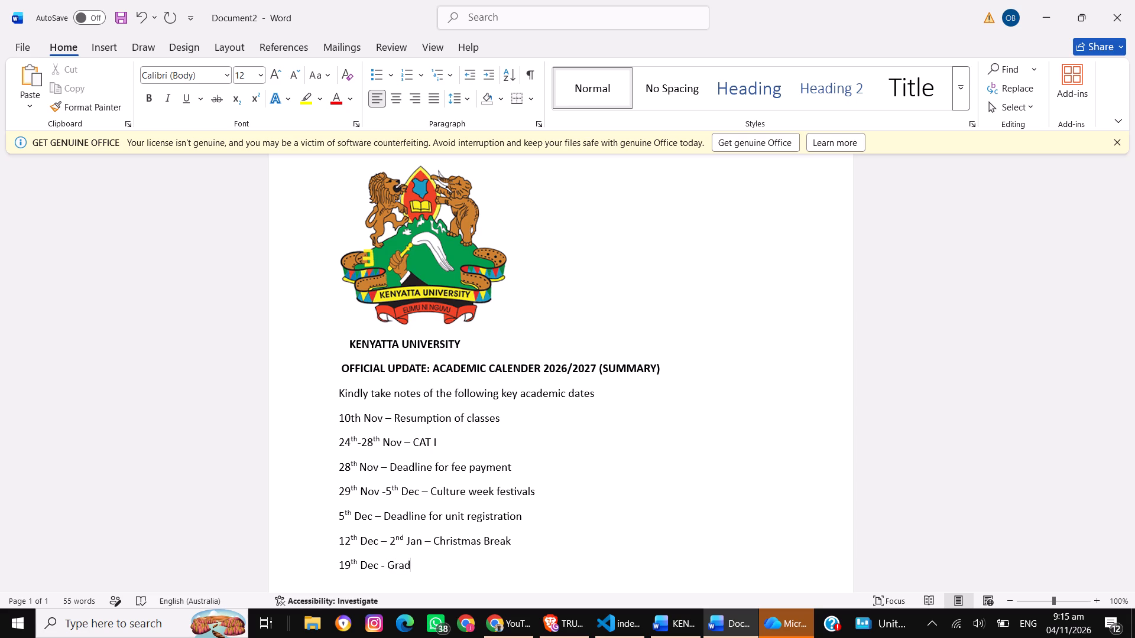
type("ation")
key("space")
type("Ceremony")
key("Return")
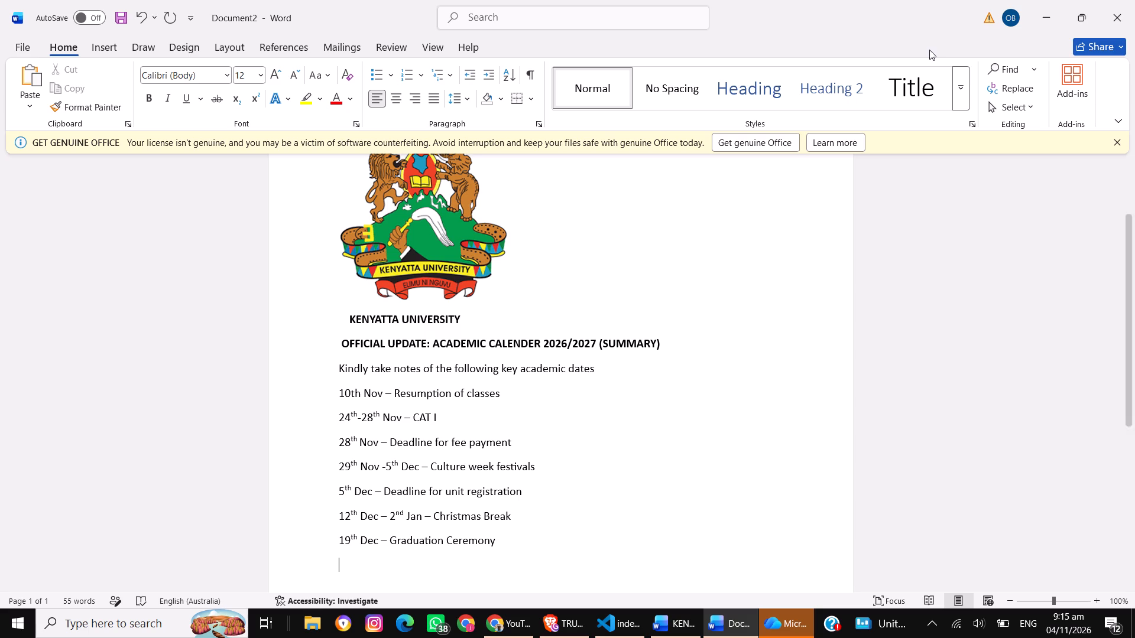
Clear both Word documents and the OneDrive credentials prompt off the desktop, and launch the Kuro application.
left_click(1048, 18)
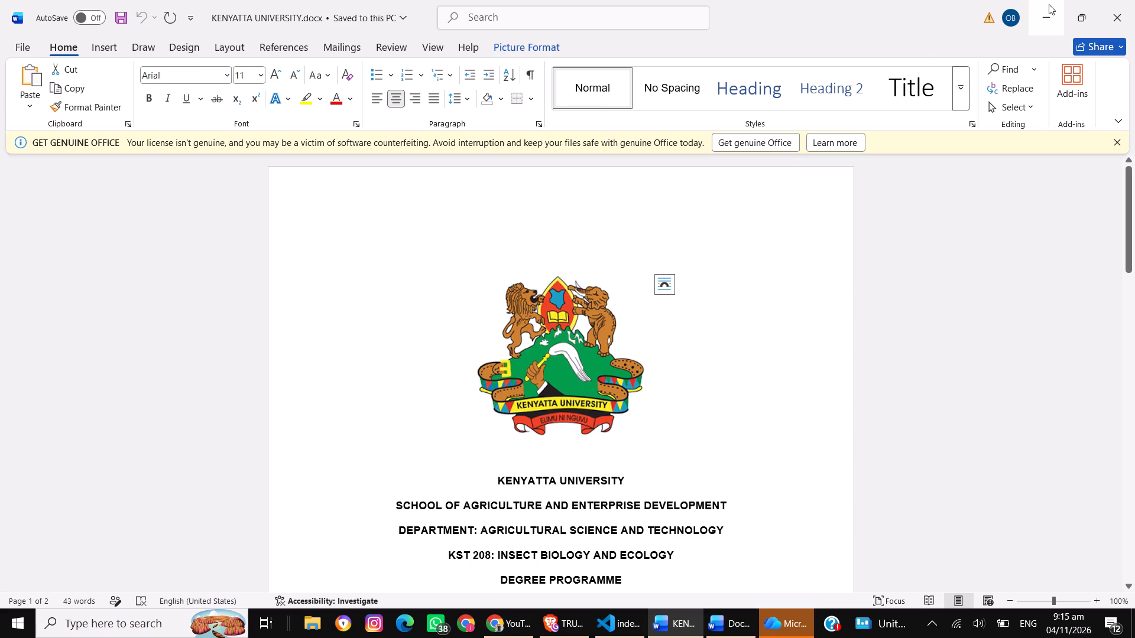
left_click(1049, 8)
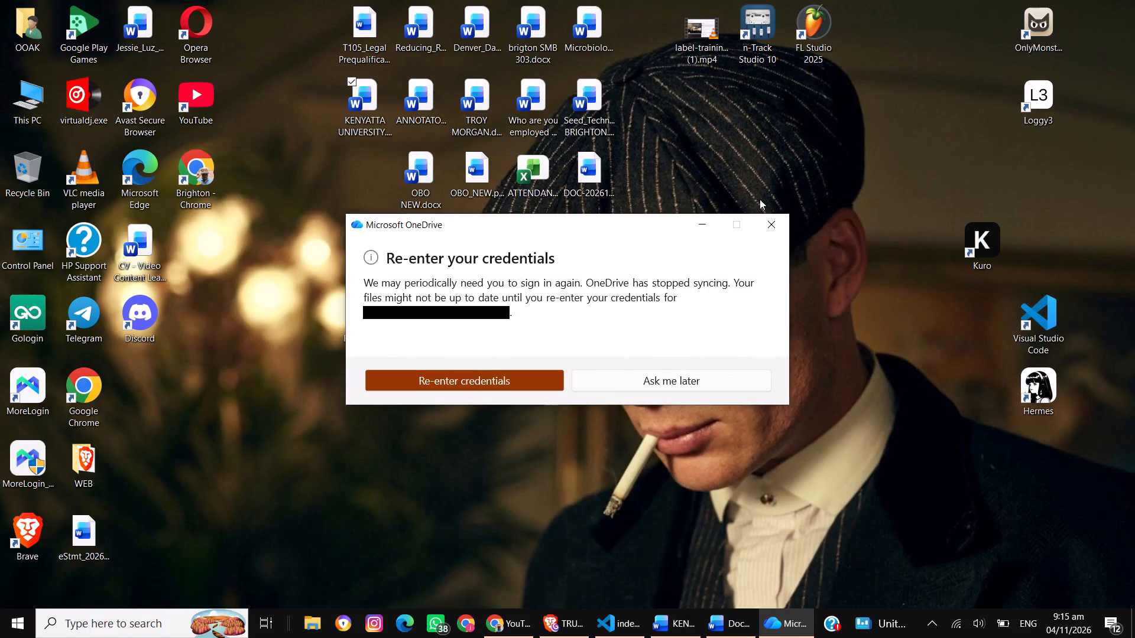
left_click(773, 223)
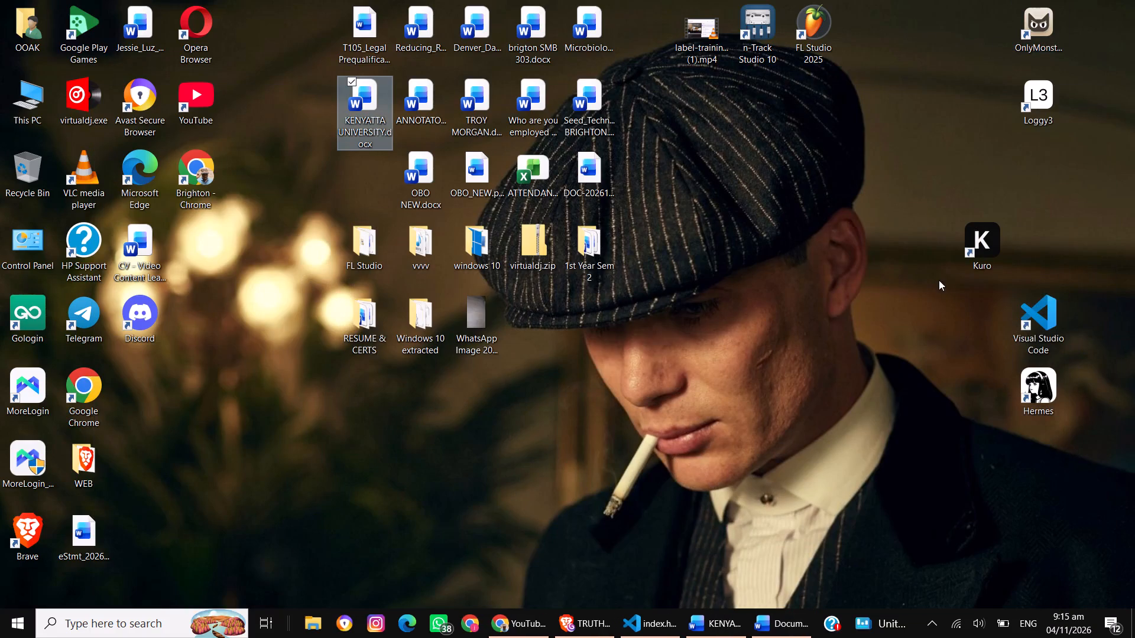
double_click(978, 250)
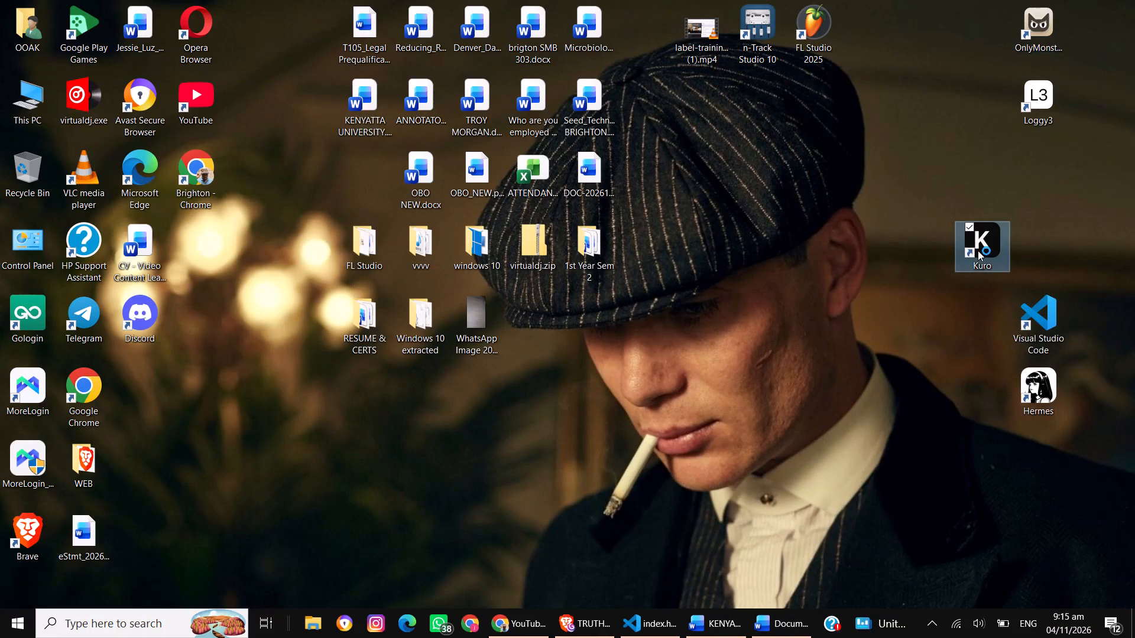
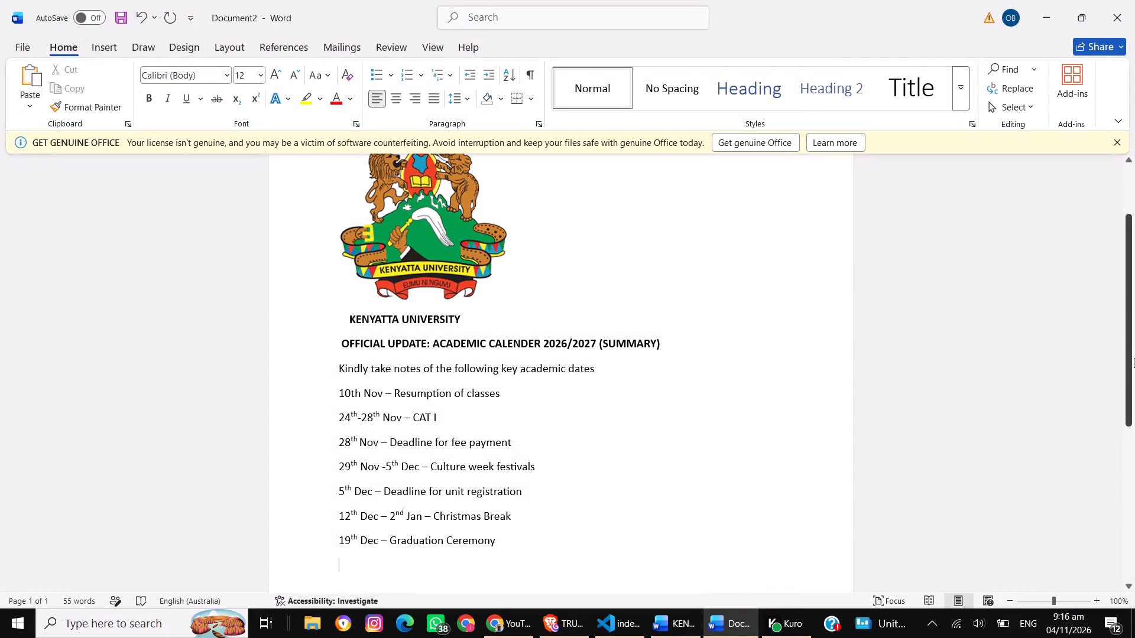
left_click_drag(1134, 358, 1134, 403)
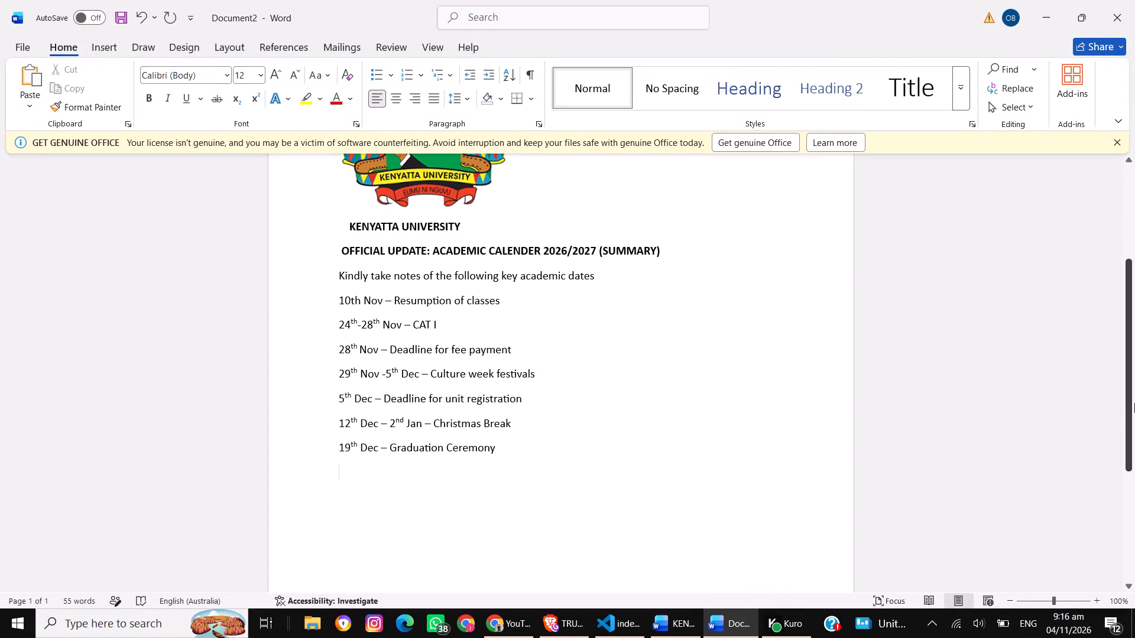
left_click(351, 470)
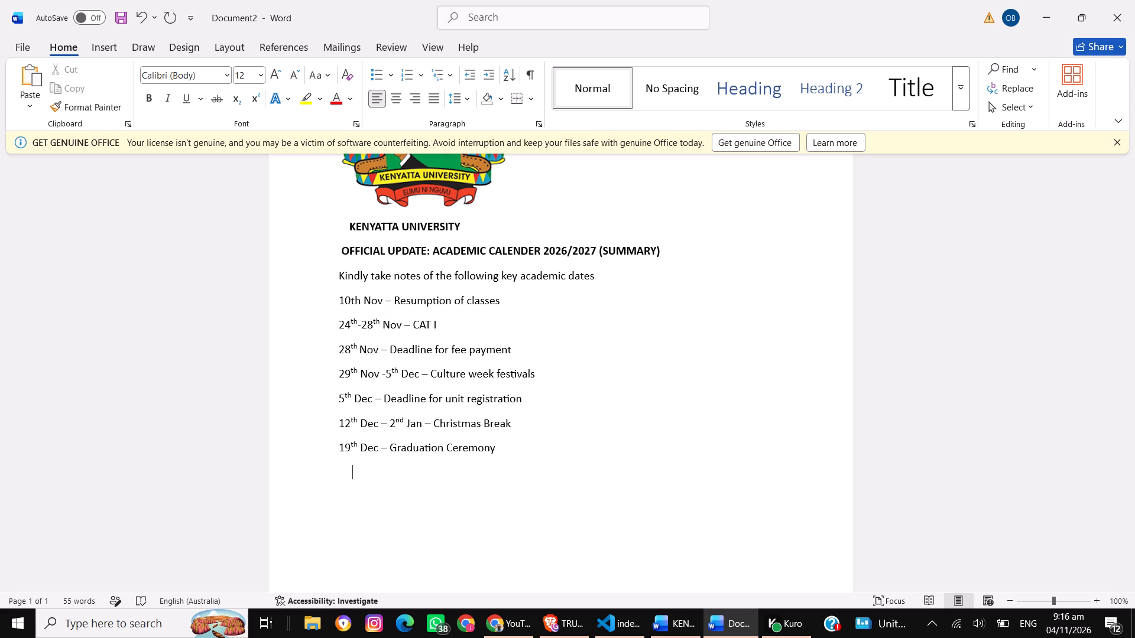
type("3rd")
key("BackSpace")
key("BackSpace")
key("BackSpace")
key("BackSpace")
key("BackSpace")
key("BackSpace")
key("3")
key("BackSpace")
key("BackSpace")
Begin a new entry below the Graduation Ceremony line with the dates "3rd & 4th Jan".
key("3")
type("rd")
key("space")
key("shift+ampersand")
key("space")
type("4th")
key("space")
key("shift+j")
type("an")
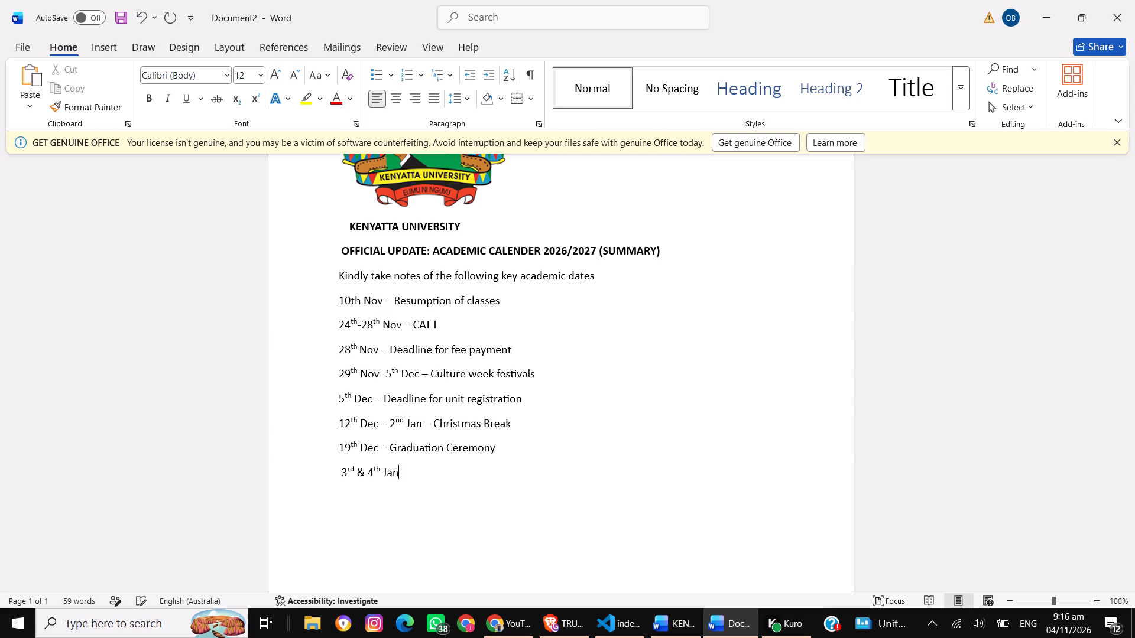
Complete the entry so that it reads "3rd & 4th Jan – Arrival of all students", and start a new line below it.
key("space")
key("minus")
key("space")
type("Arr")
type("ival of all stu")
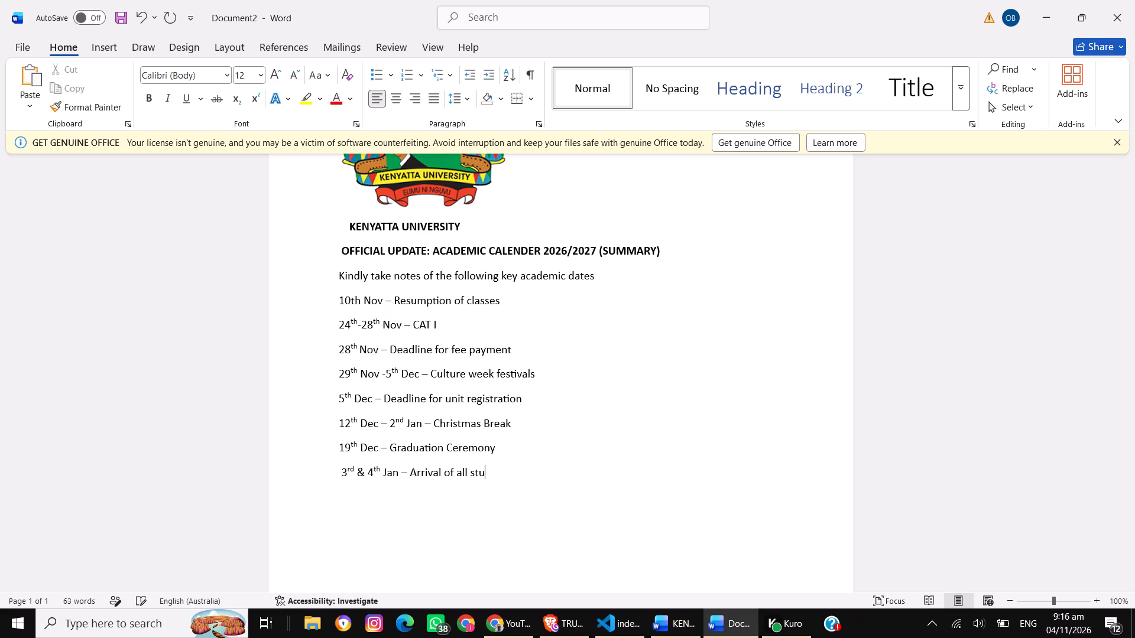
type("deb")
key("BackSpace")
type("nts")
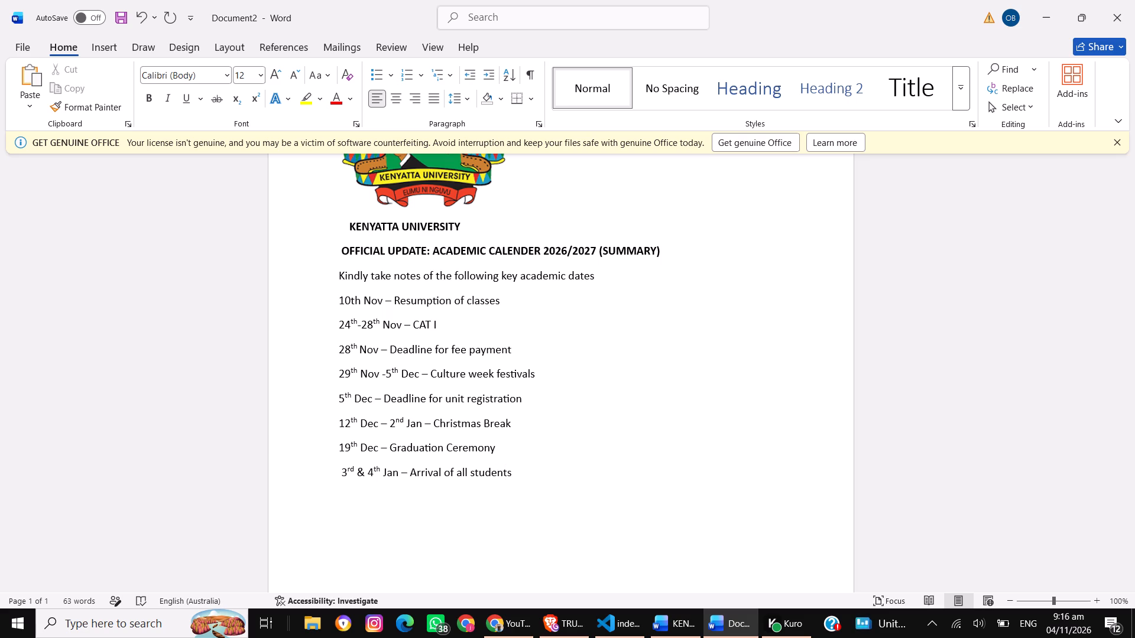
key("Return")
Add the entry "5th Jan – Continuation of lectures" and start a new line below it.
type("5th")
key("space")
type("Jan")
type("-")
key("space")
key("BackSpace")
key("BackSpace")
key("space")
type("p")
key("BackSpace")
key("minus")
key("space")
type("Continuatio")
type("n of lectu")
type("res")
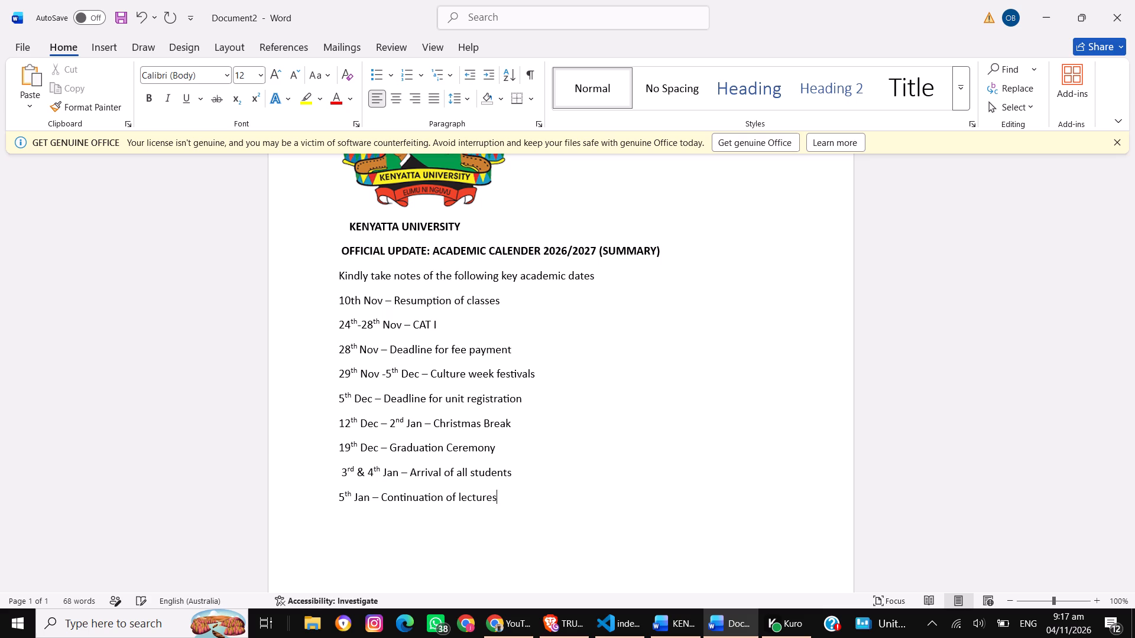
key("Return")
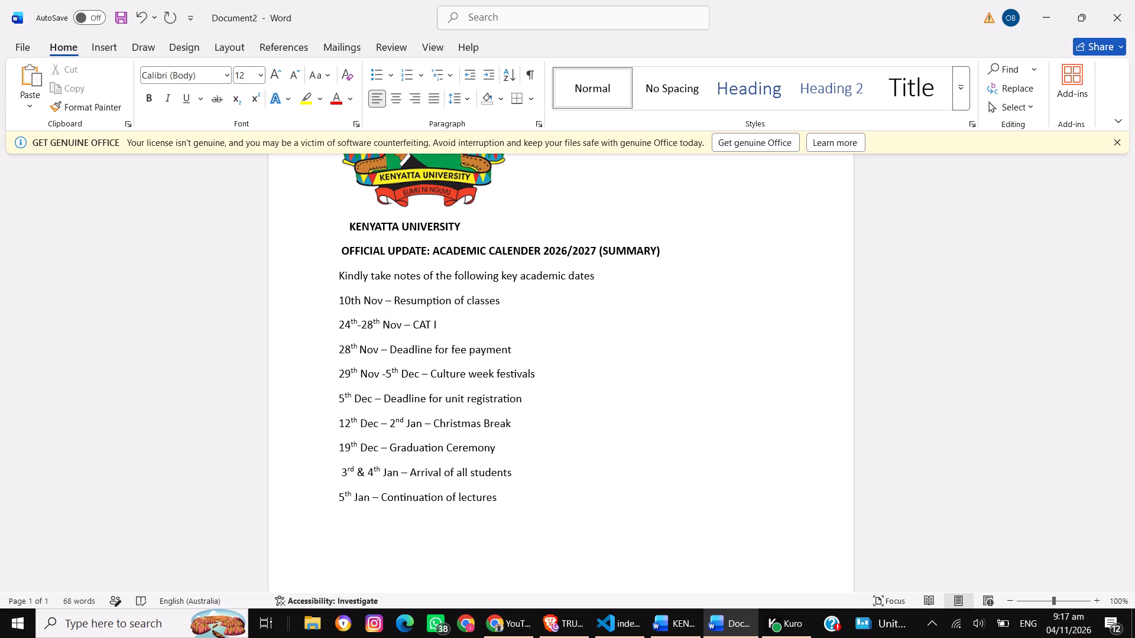
Begin a new entry below the Continuation of lectures line with the dates "5th- 27th Jan".
key("5")
left_click(351, 470)
type("th")
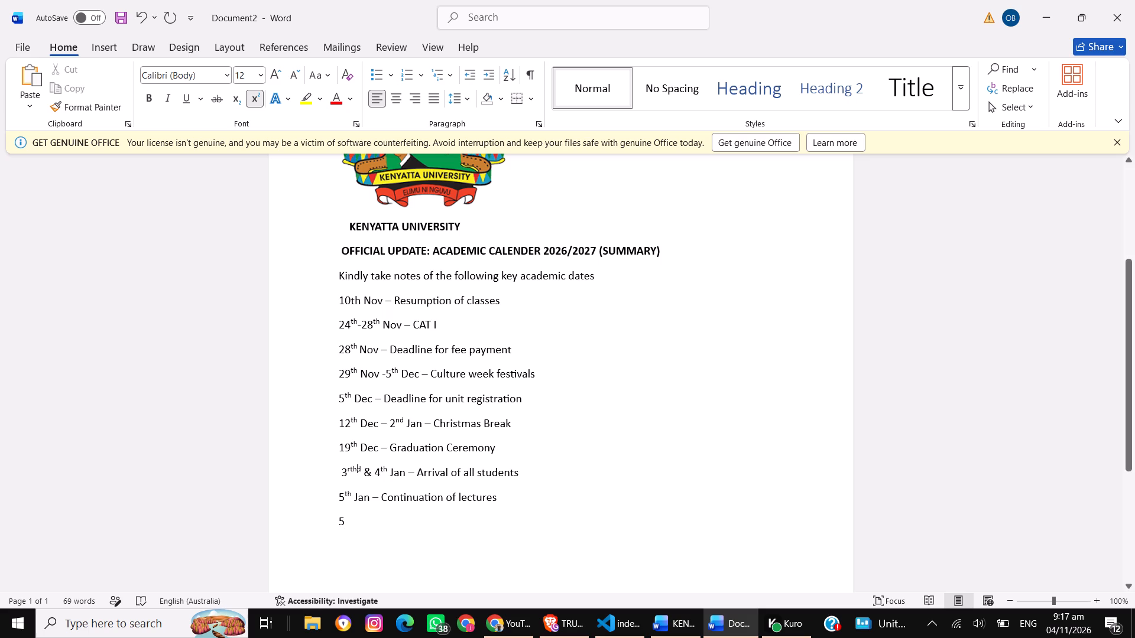
left_click(353, 522)
key("BackSpace")
key("BackSpace")
key("BackSpace")
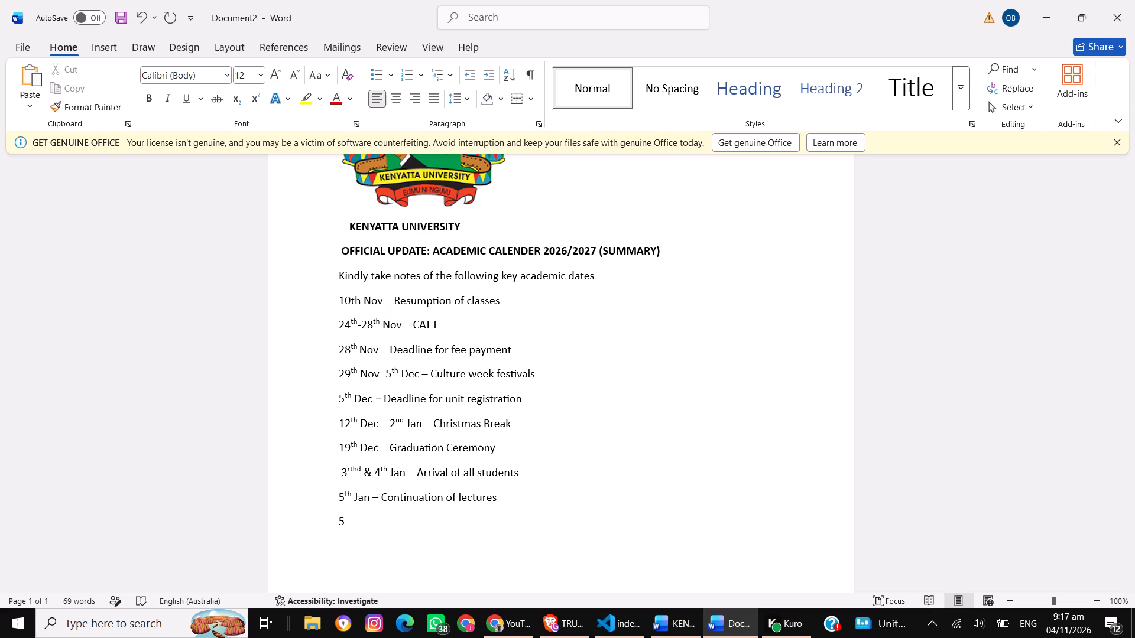
type("th")
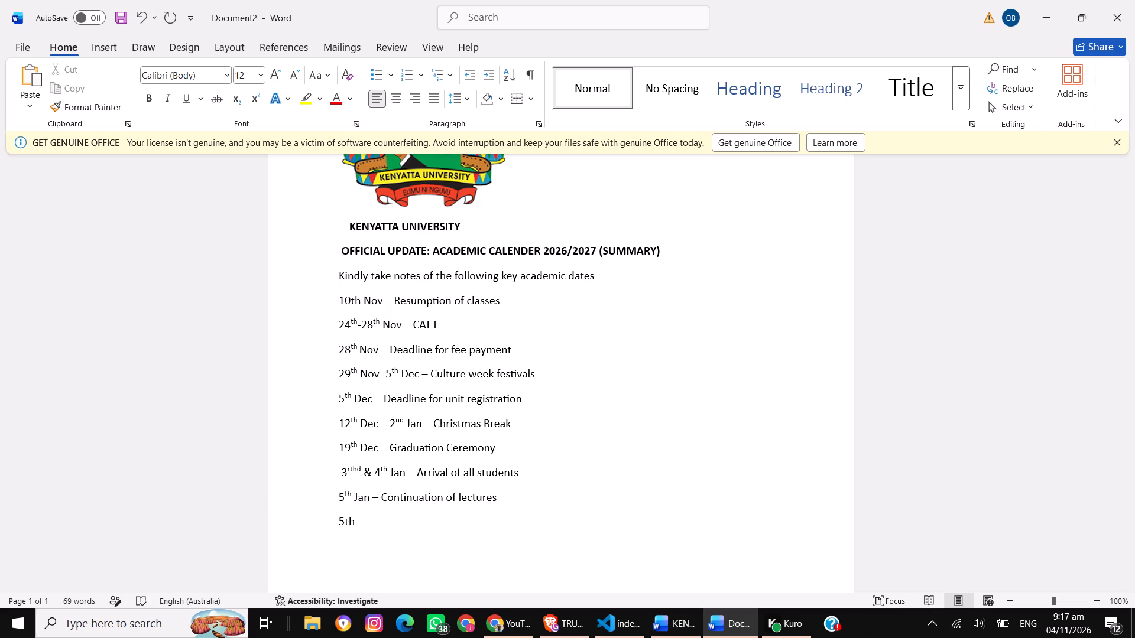
key("minus")
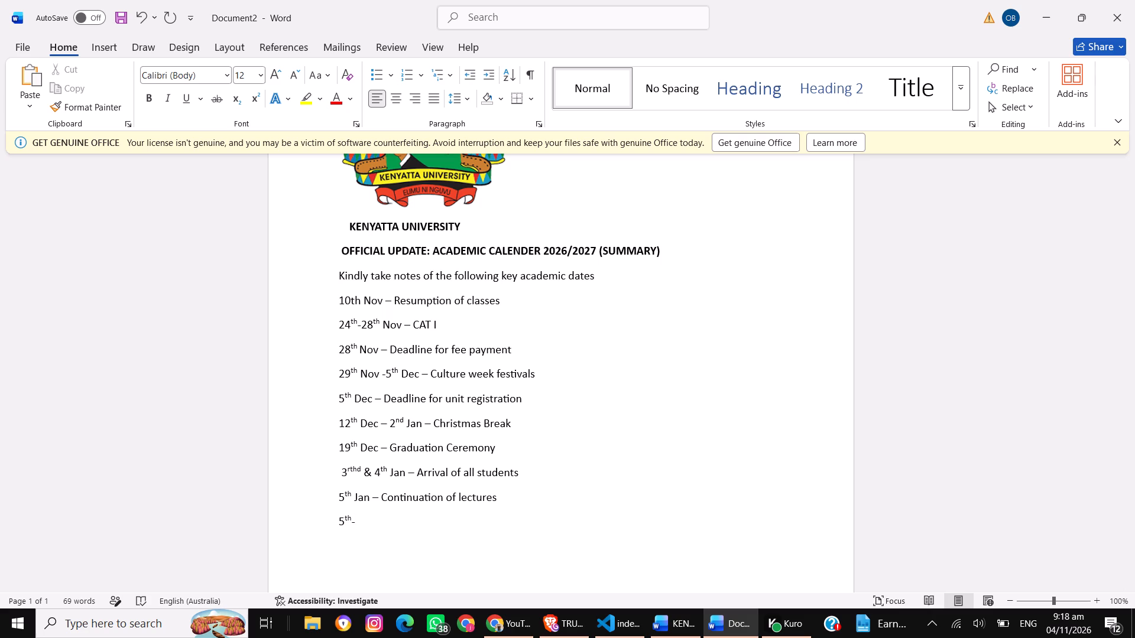
key("space")
type("27")
type("th")
key("space")
key("minus")
key("BackSpace")
type("Jan")
Complete the entry so that it reads "5th- 27th Jan – Student course evaluation", and start a new line below it.
key("space")
key("minus")
key("space")
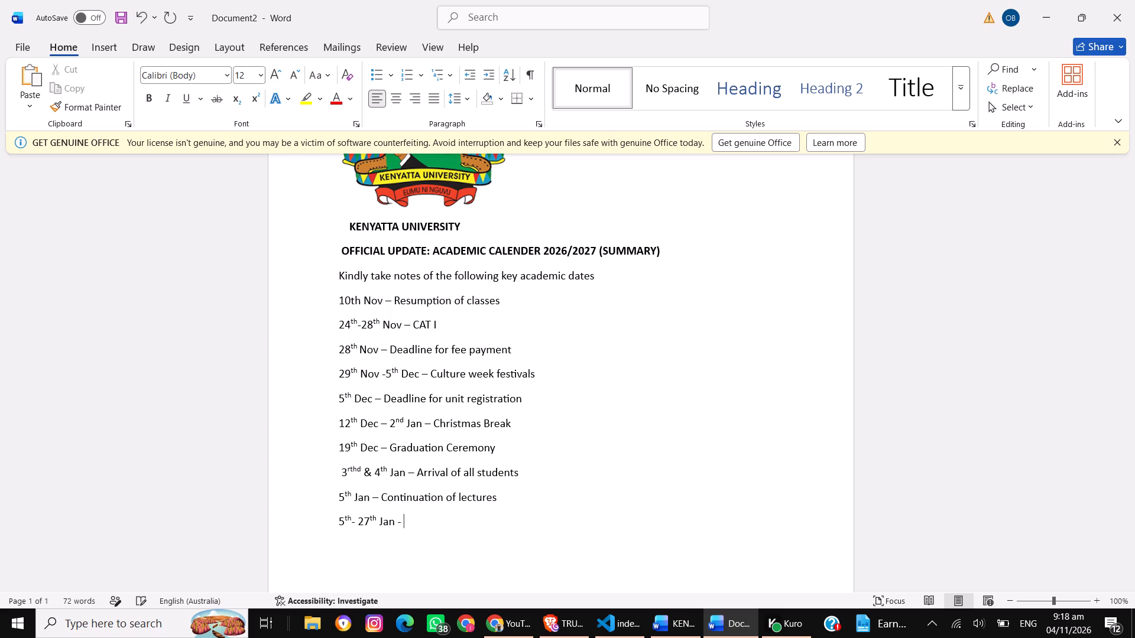
type("Studen")
type("t")
key("space")
type("course evaluation")
key("Return")
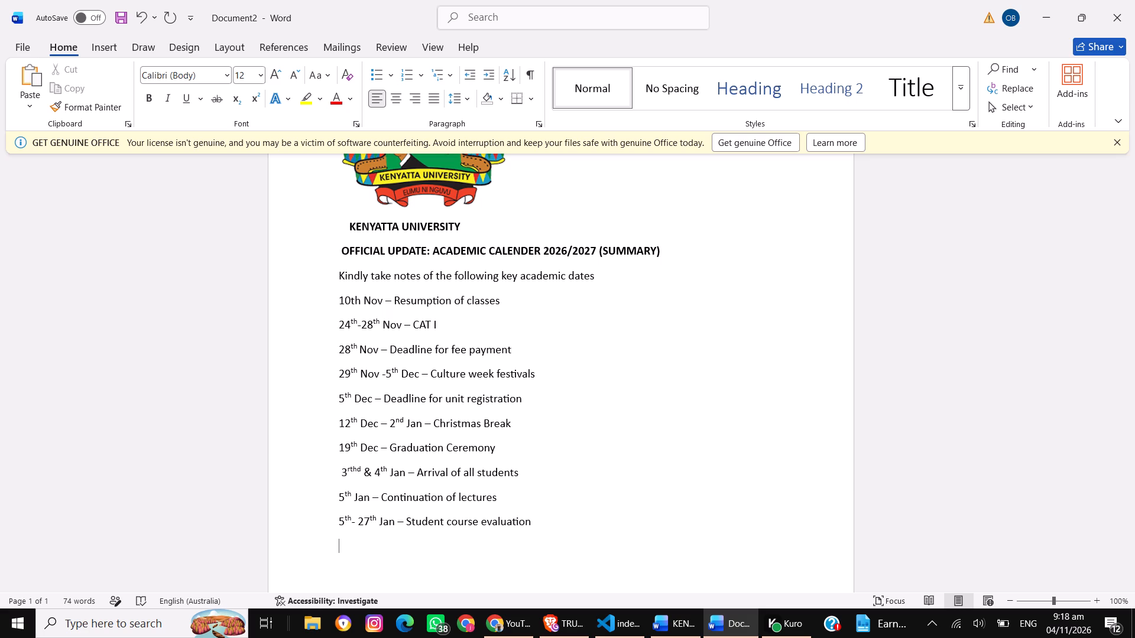
Begin a new entry below the Student course evaluation line with the date "12th Jan".
type("12")
type("tn jan")
key("BackSpace")
key("BackSpace")
key("BackSpace")
key("BackSpace")
key("BackSpace")
type("h")
key("space")
key("shift+j")
type("an")
Complete the entry so that it reads "12th Jan – Start of unit registration for semester 2", and start a new line below it.
key("space")
key("minus")
key("space")
type("Start o")
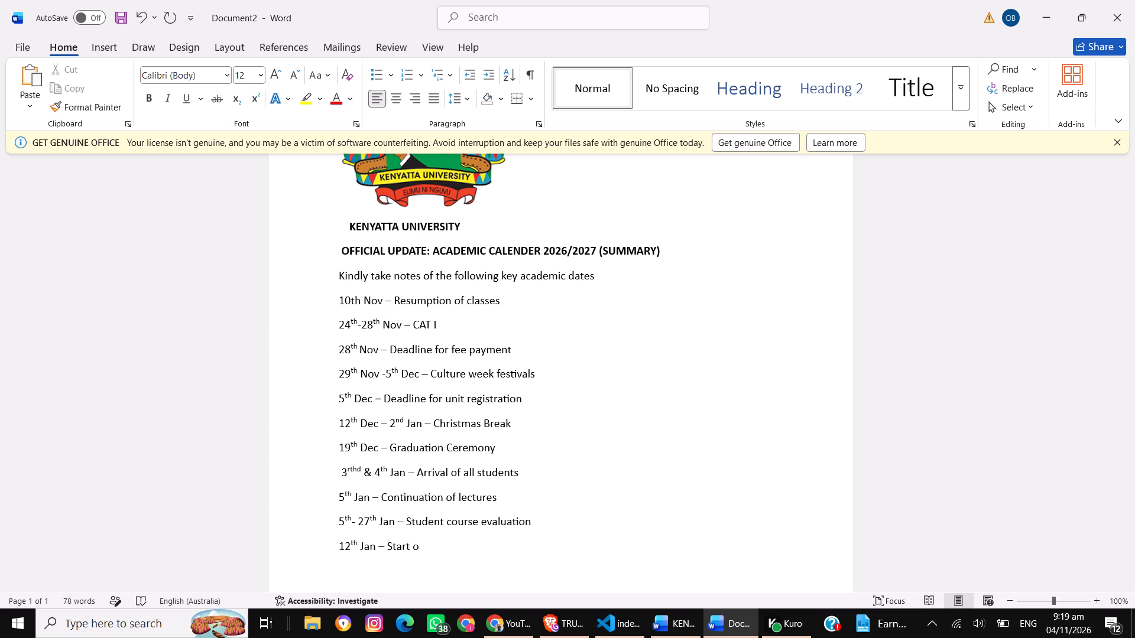
type("f")
key("space")
type("unit re")
type("gistra")
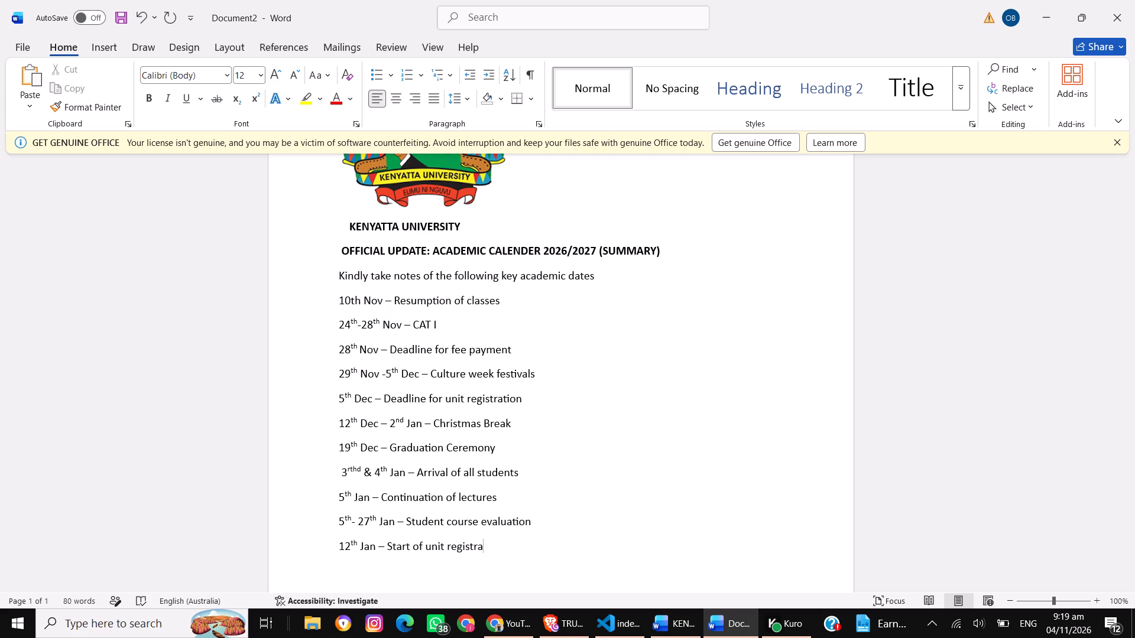
key("t")
type("ion fo")
type("r")
key("space")
type("se")
type("m")
key("space")
key("BackSpace")
type("ester 2")
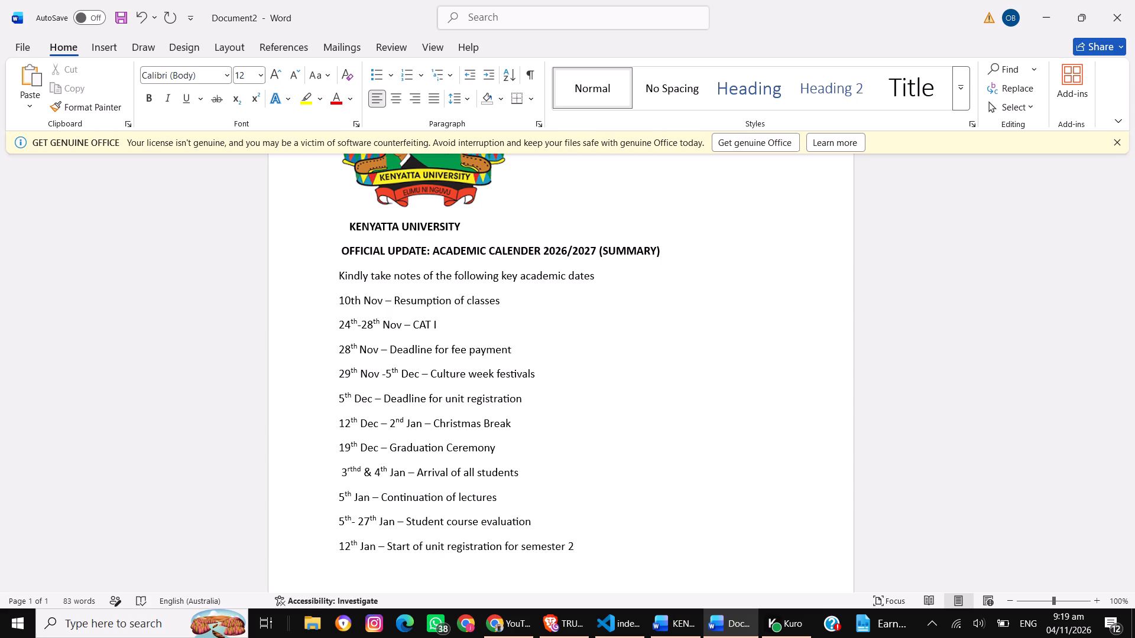
key("Return")
Add the entry "19th-23rd Jan – CAT II" below the semester 2 unit registration line, and start a new line below it.
type("19")
type("th")
key("minus")
type("23rd")
key("space")
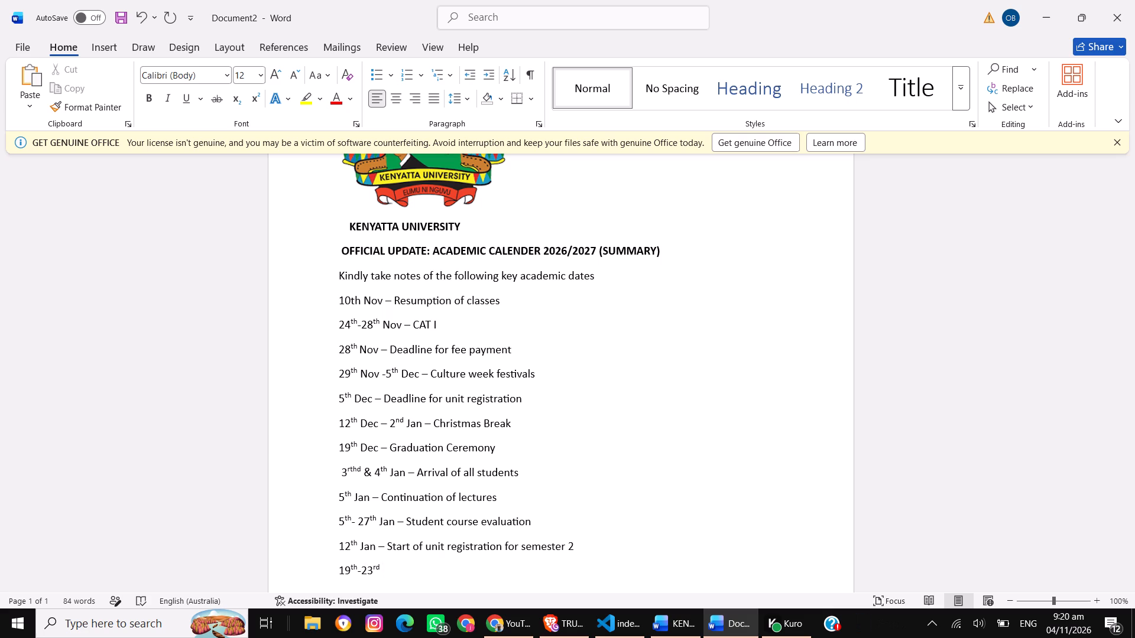
type("Jan")
key("space")
key("minus")
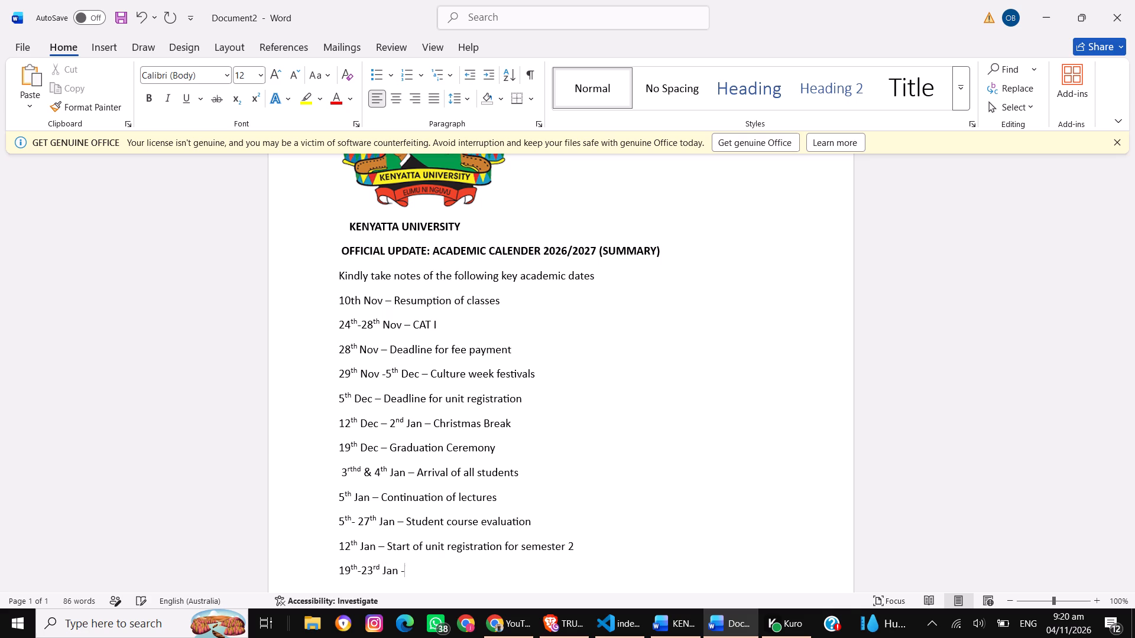
key("space")
key("shift+c")
type("AT")
key("space")
type("II")
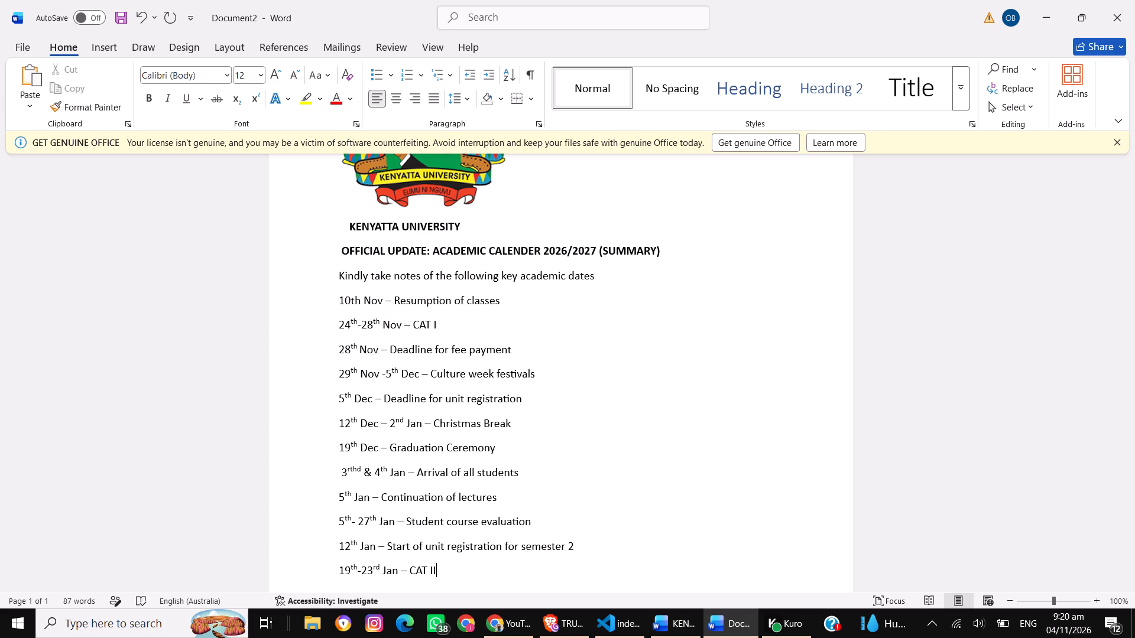
key("Return")
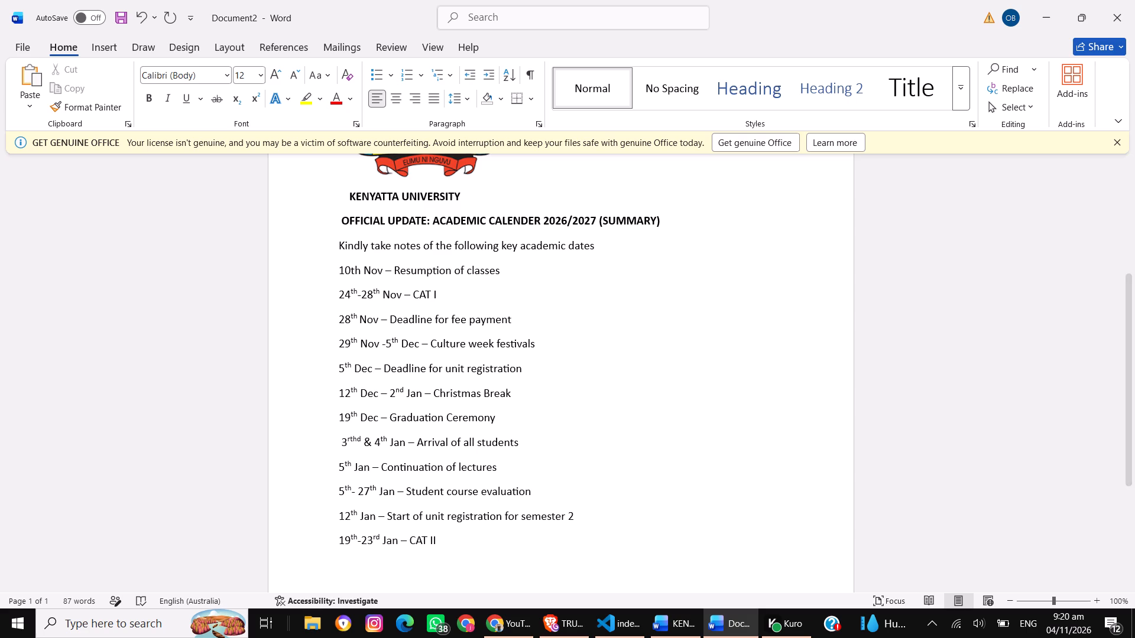
Add the entry "24th-30th Jan – Career week" below the CAT II line, and start a new line below it.
type("24")
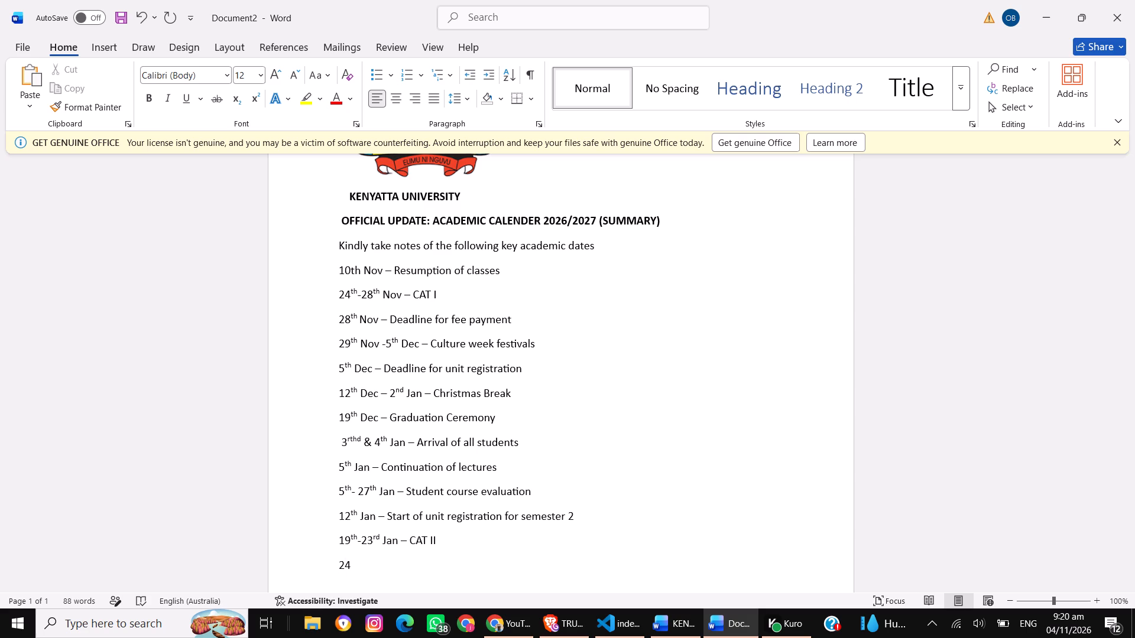
type("th")
key("minus")
key("3")
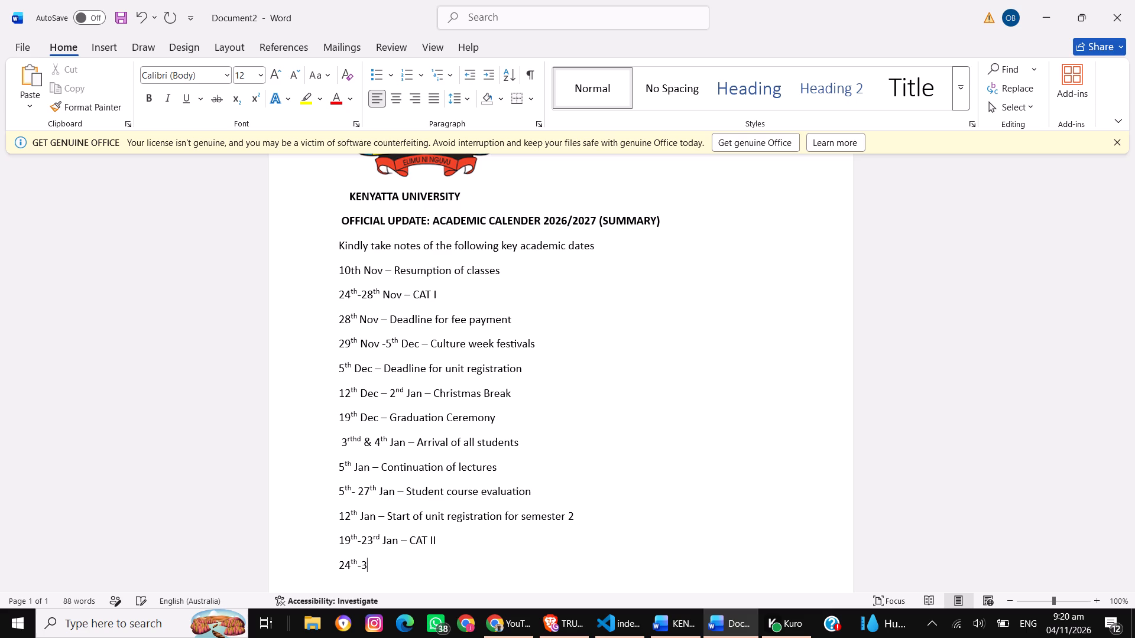
key("0")
type("th")
key("space")
key("shift+j")
key("BackSpace")
key("space")
key("shift+j")
type("an")
key("space")
type("-")
key("space")
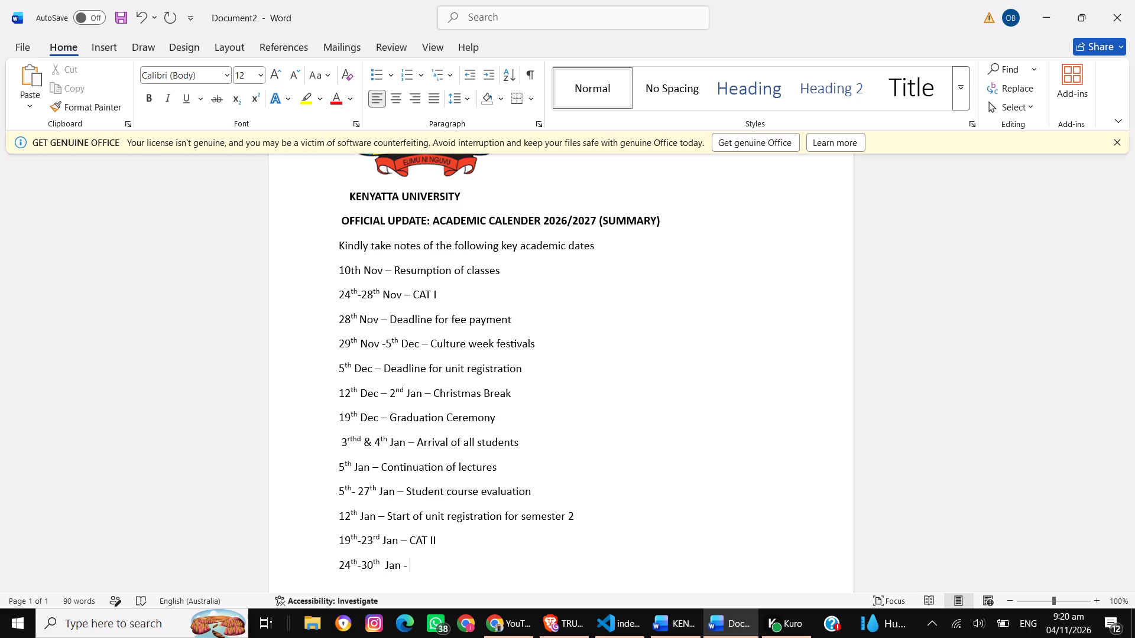
key("shift+c")
type("areer week")
key("Return")
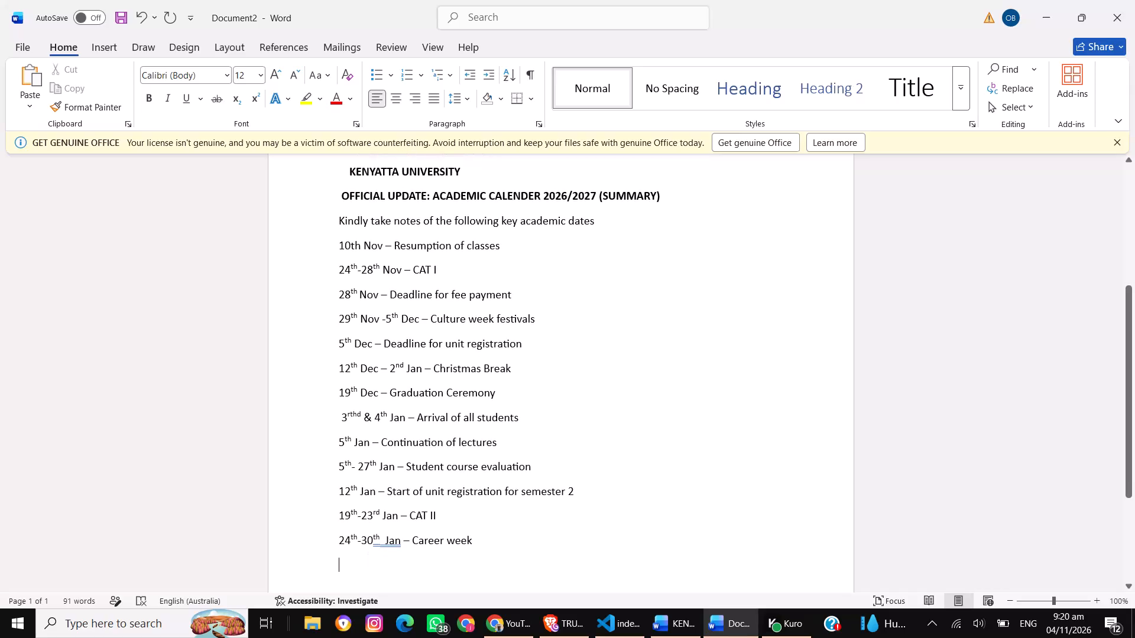
Apply the suggested grammar correction "th Jan" to the spacing in the Career week entry, and start a new line below that entry.
right_click(393, 545)
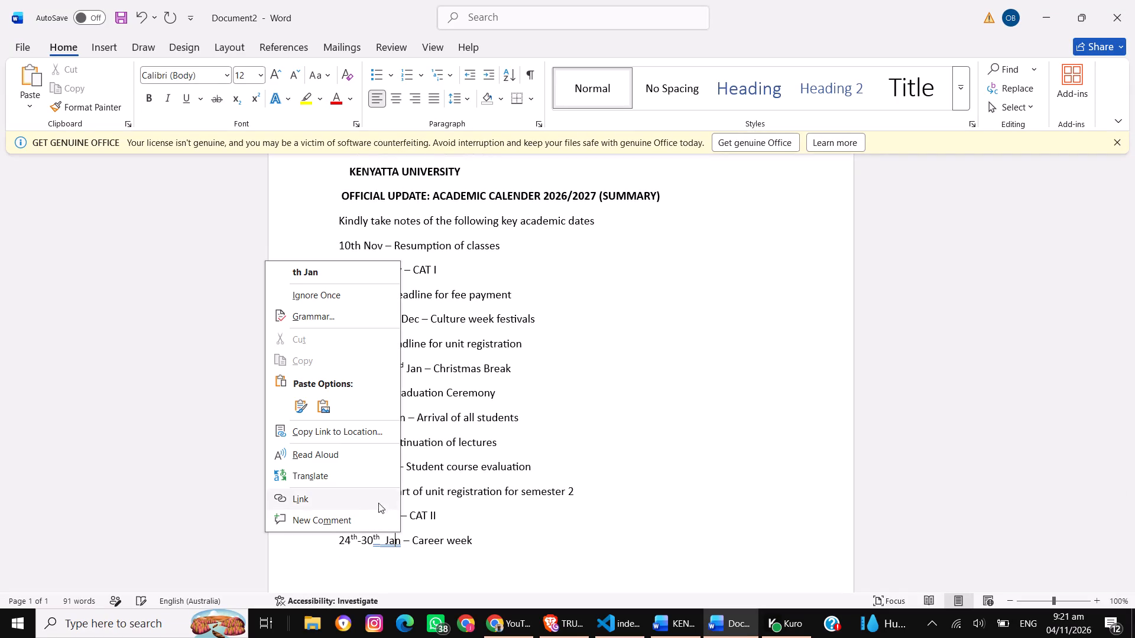
left_click(322, 266)
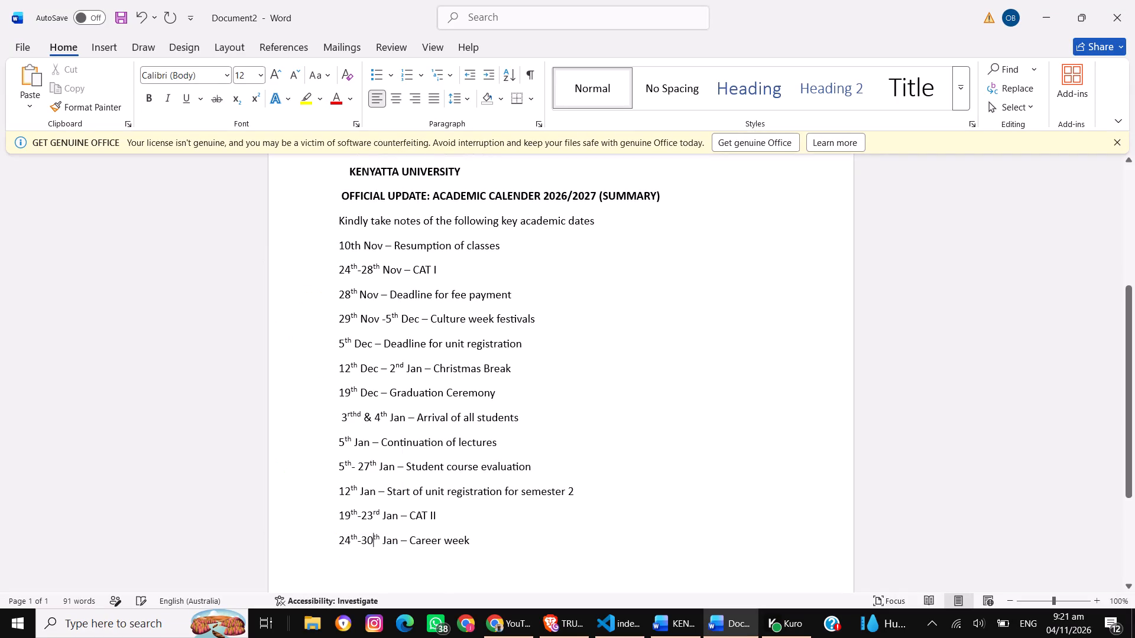
left_click(487, 546)
key("Return")
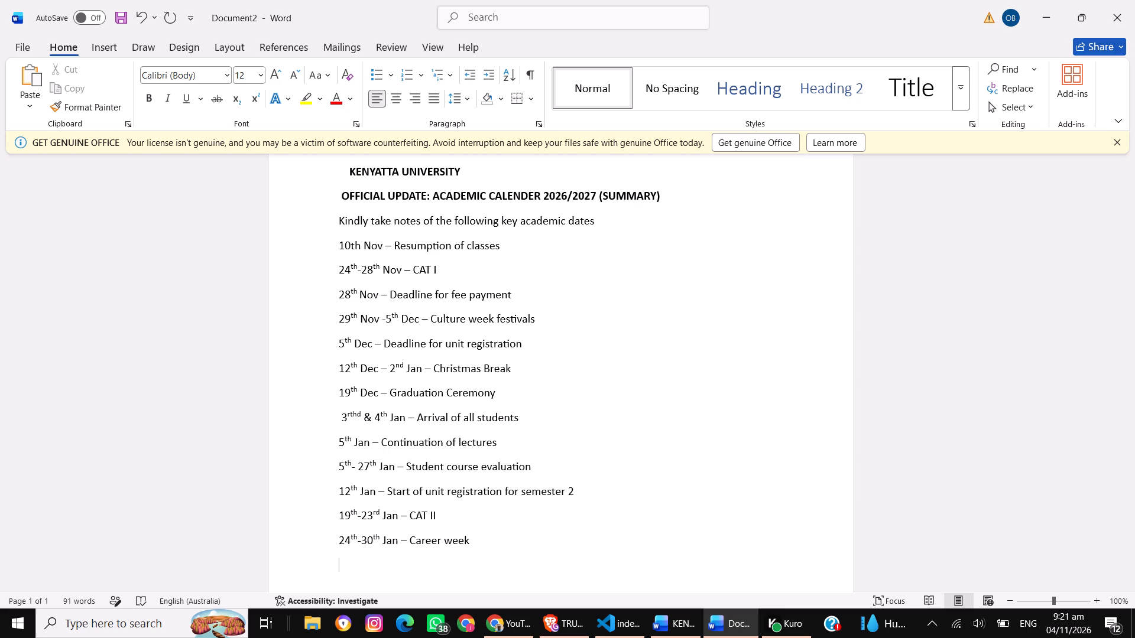
Add the entry "30th Jan – Deadline for unit registration" below the Career week line, and start a new line below it.
type("30")
type("th")
key("space")
type("Jan")
key("space")
type("-")
key("space")
type("Dead")
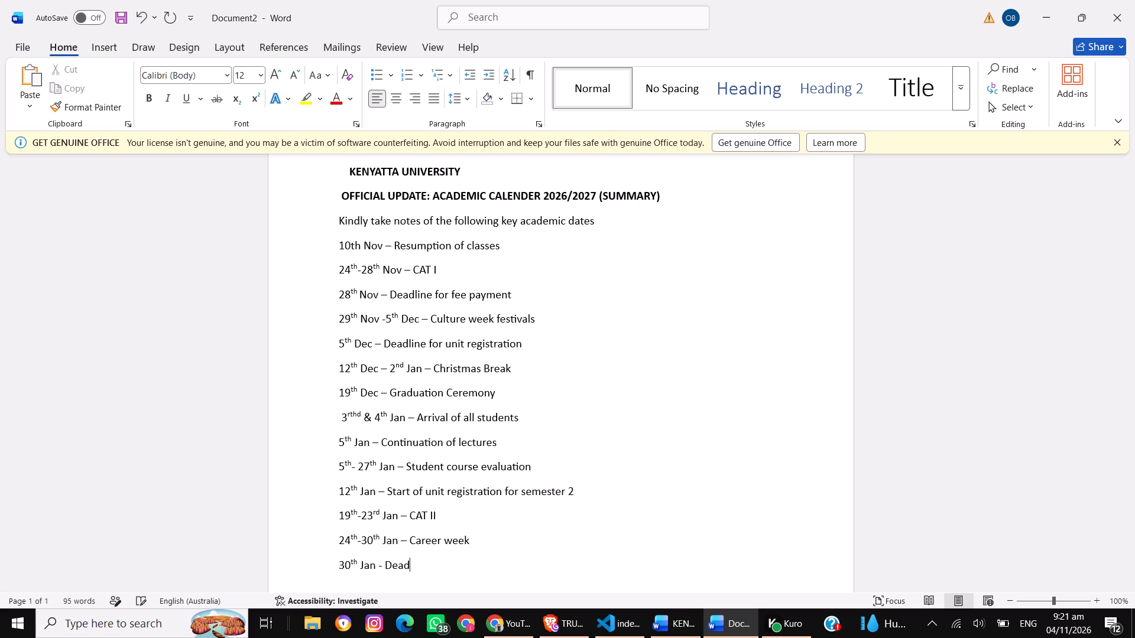
type("line for unit")
key("space")
type("registration")
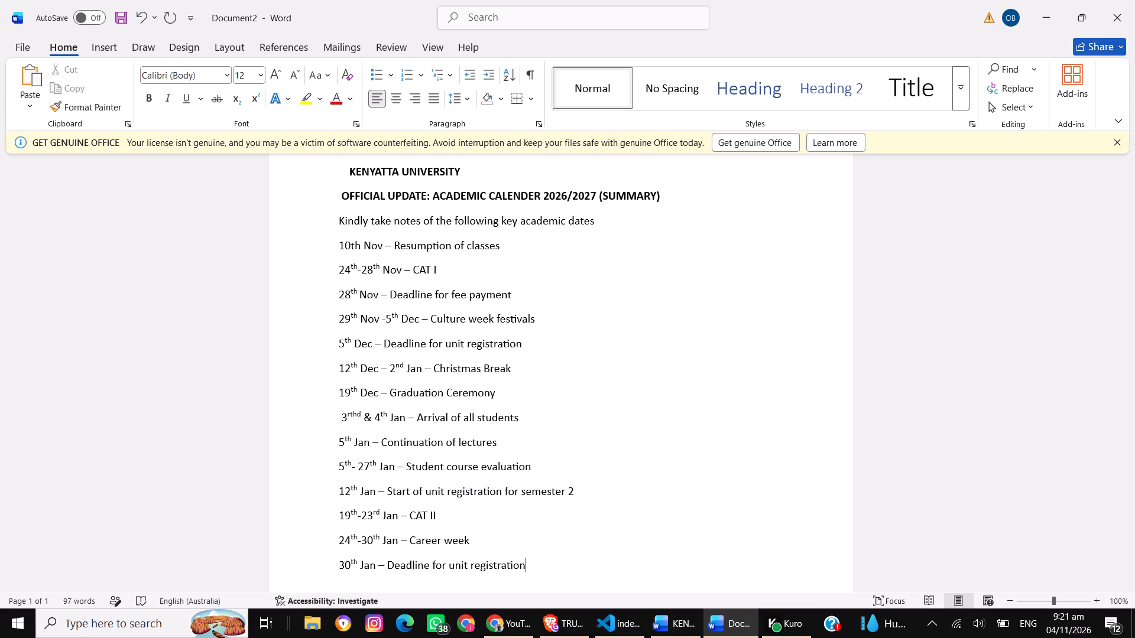
key("Return")
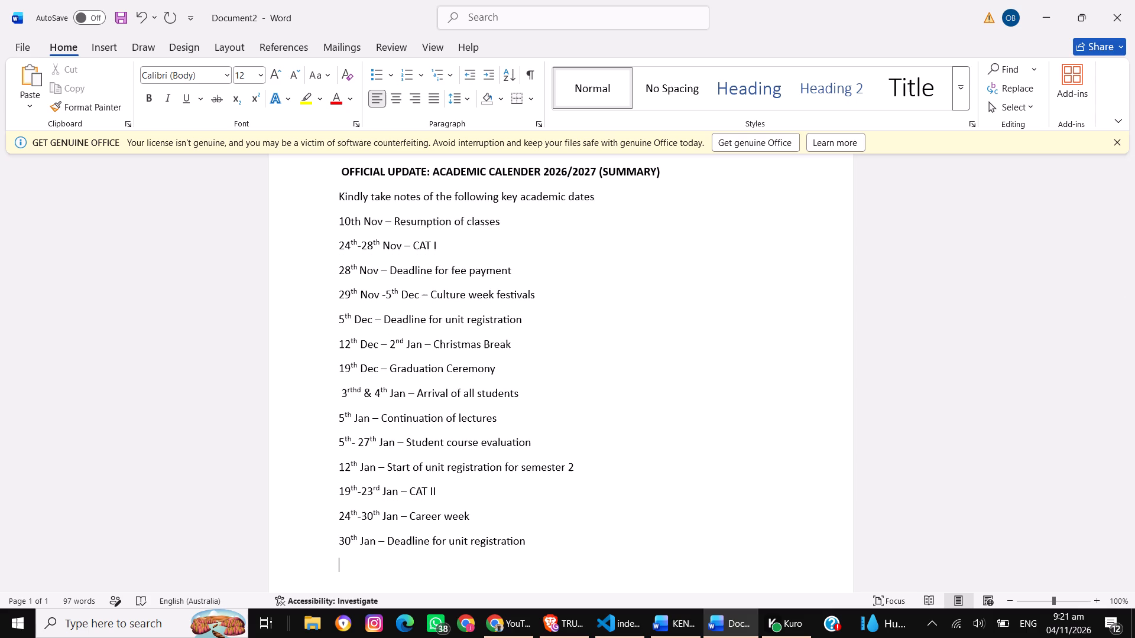
Add the entry "9th-27th Feb – Exam period" below the 30th Jan line, and start a new line below it.
key("9")
type("th")
key("space")
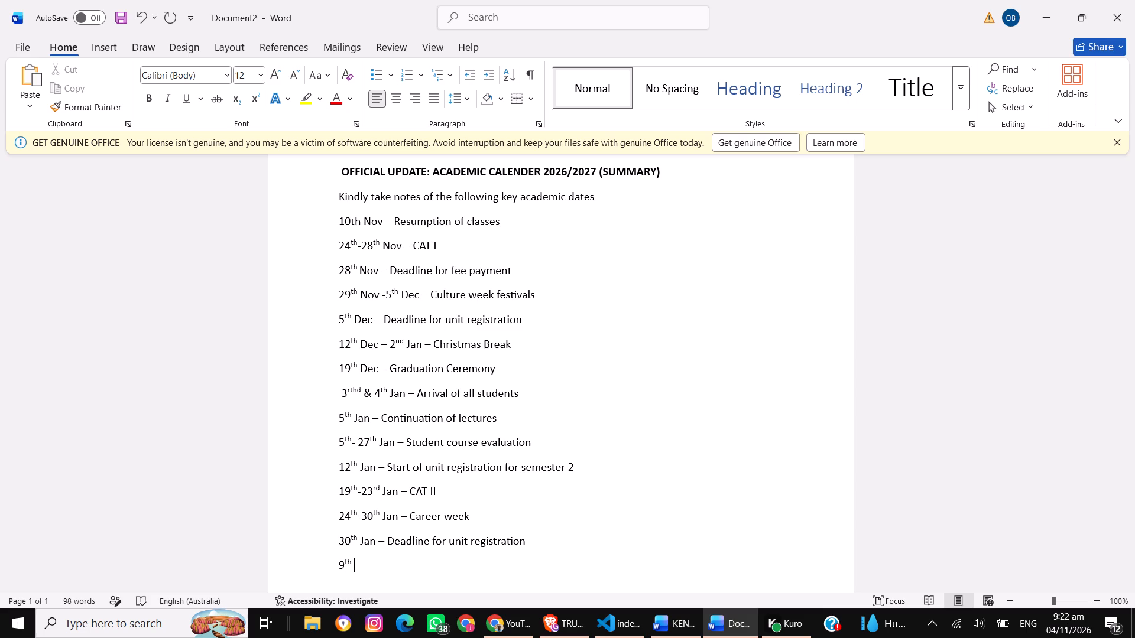
key("minus")
key("BackSpace")
key("BackSpace")
key("minus")
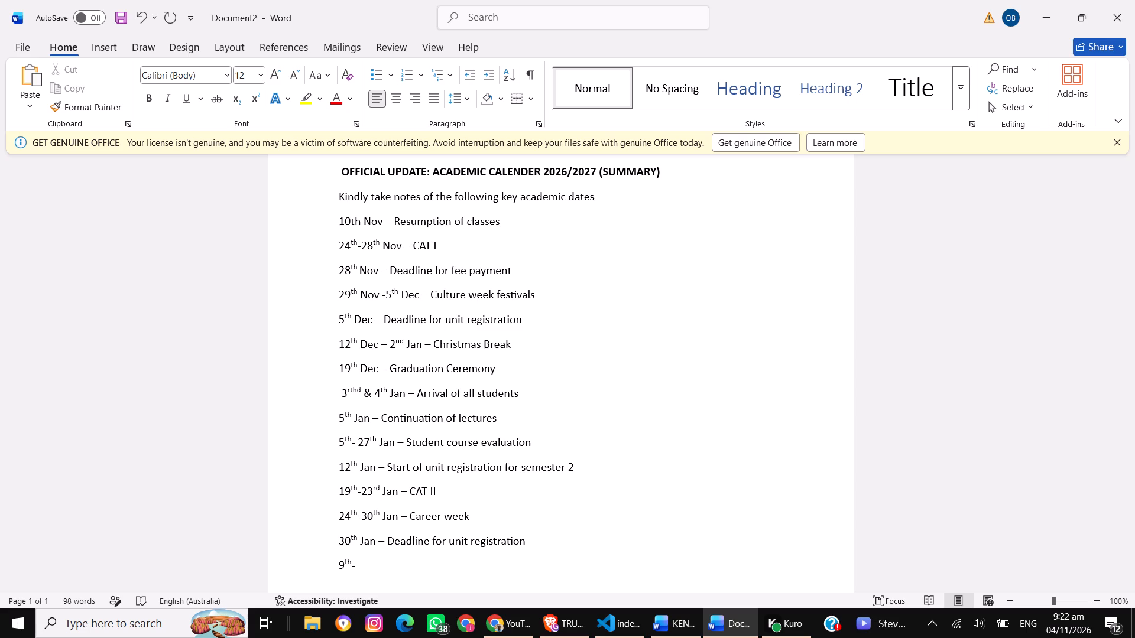
type("27")
type("th")
key("space")
type("Feb")
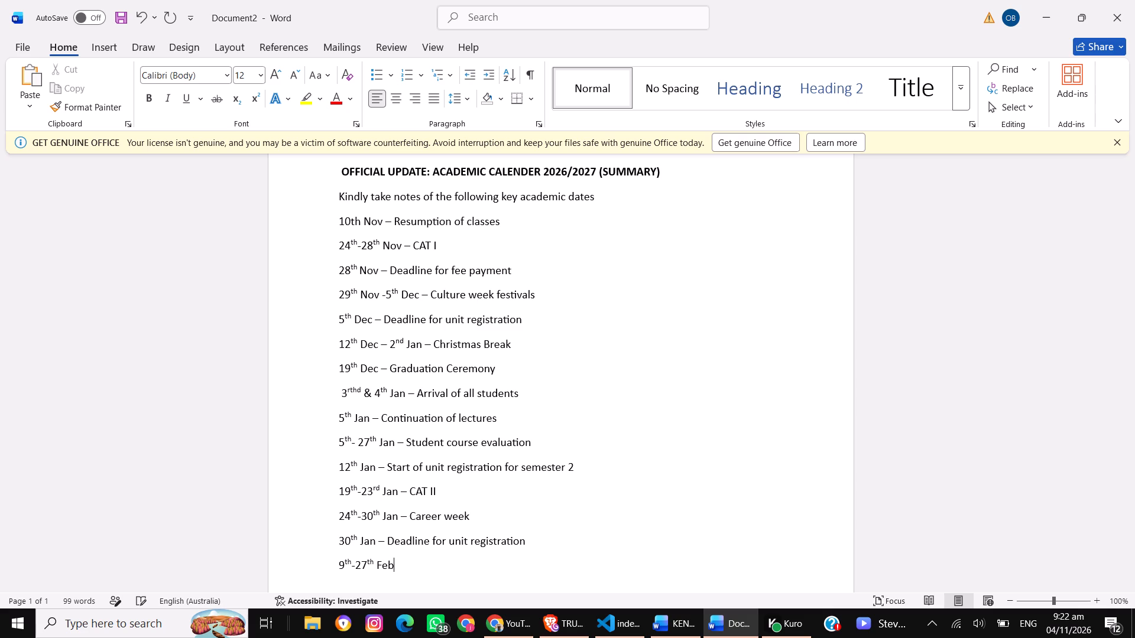
key("space")
type("-")
key("space")
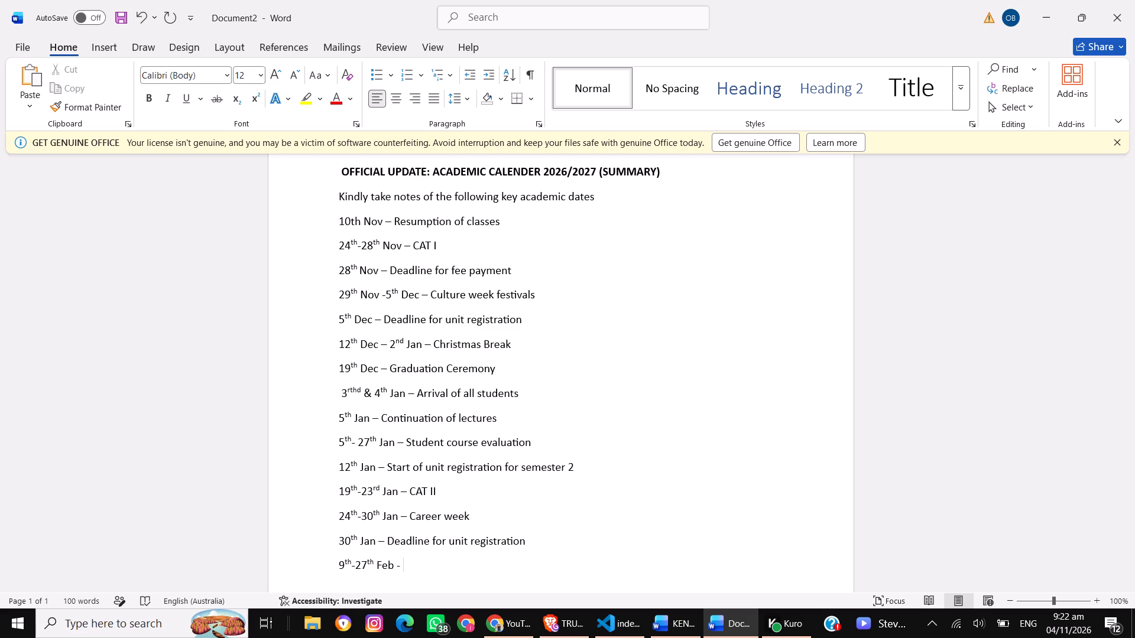
key("e")
key("BackSpace")
key("shift+e")
type("xam")
key("space")
key("p")
type("eriod")
key("Return")
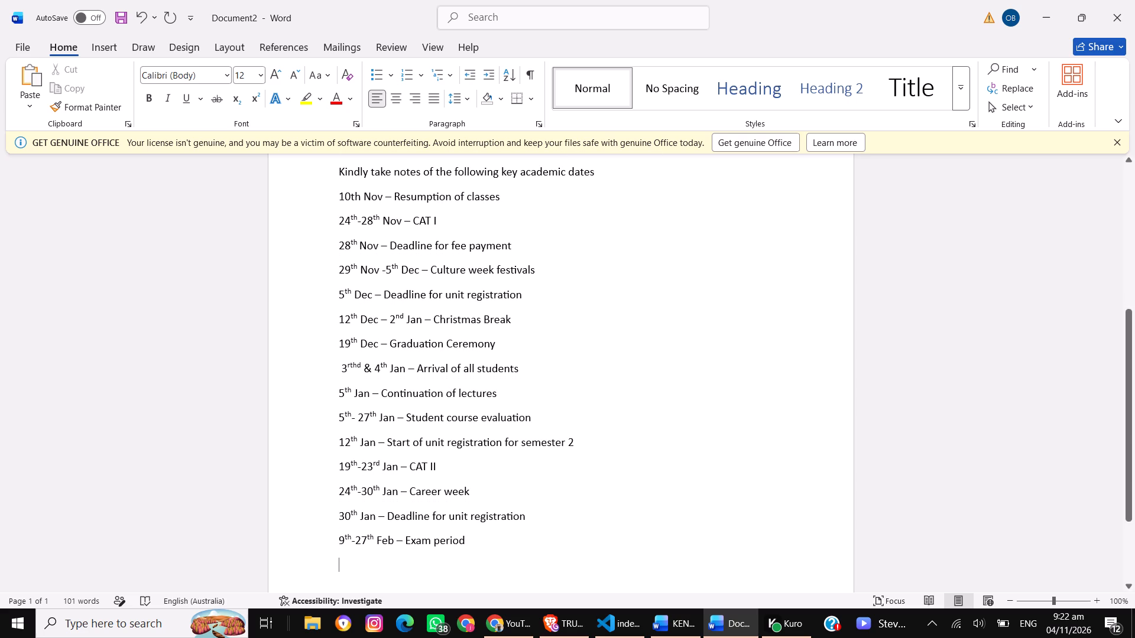
Write the closing line "Lets remain guided and share widely." below the Exam period entry.
type("Le")
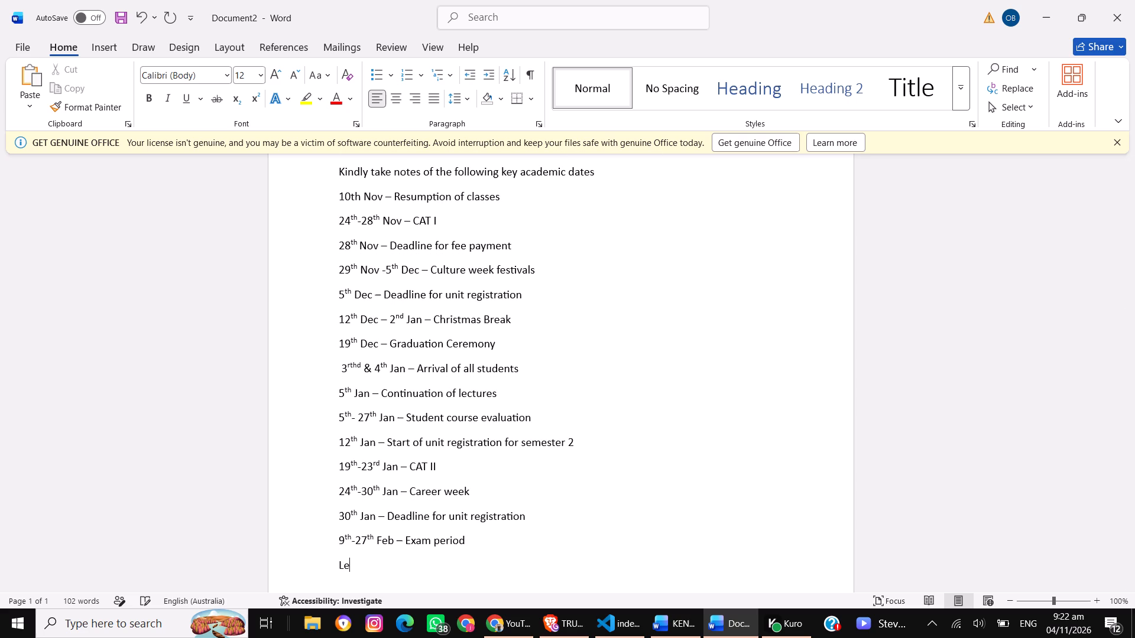
key("t")
type("s")
key("space")
type("re")
type("main gui")
type("de")
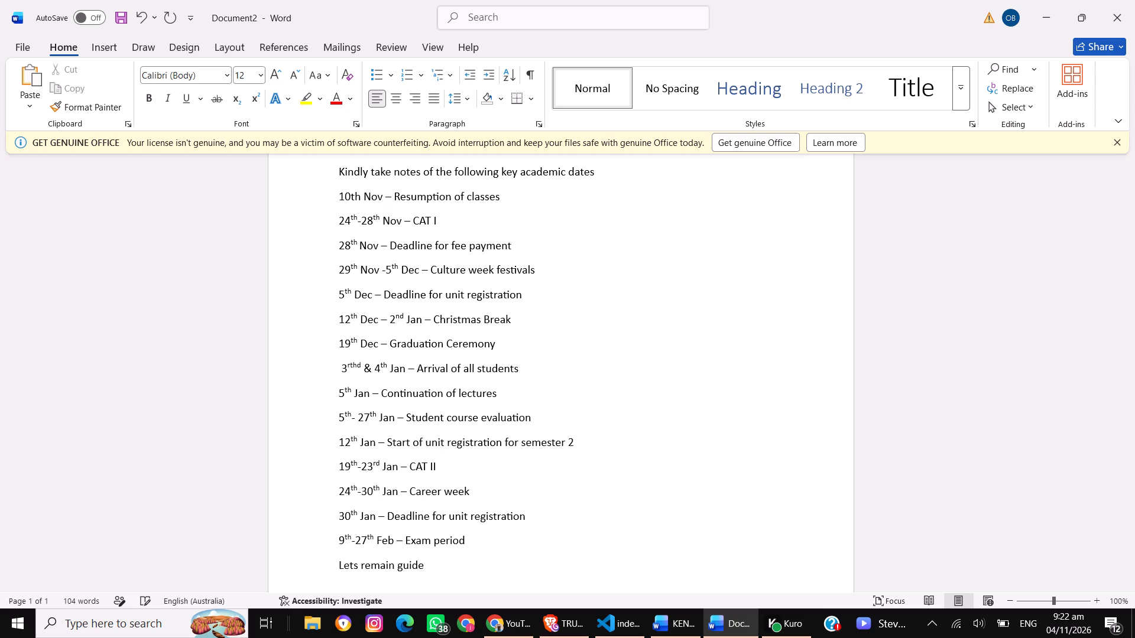
type("d")
key("space")
key("a")
type("nd share widely")
key("period")
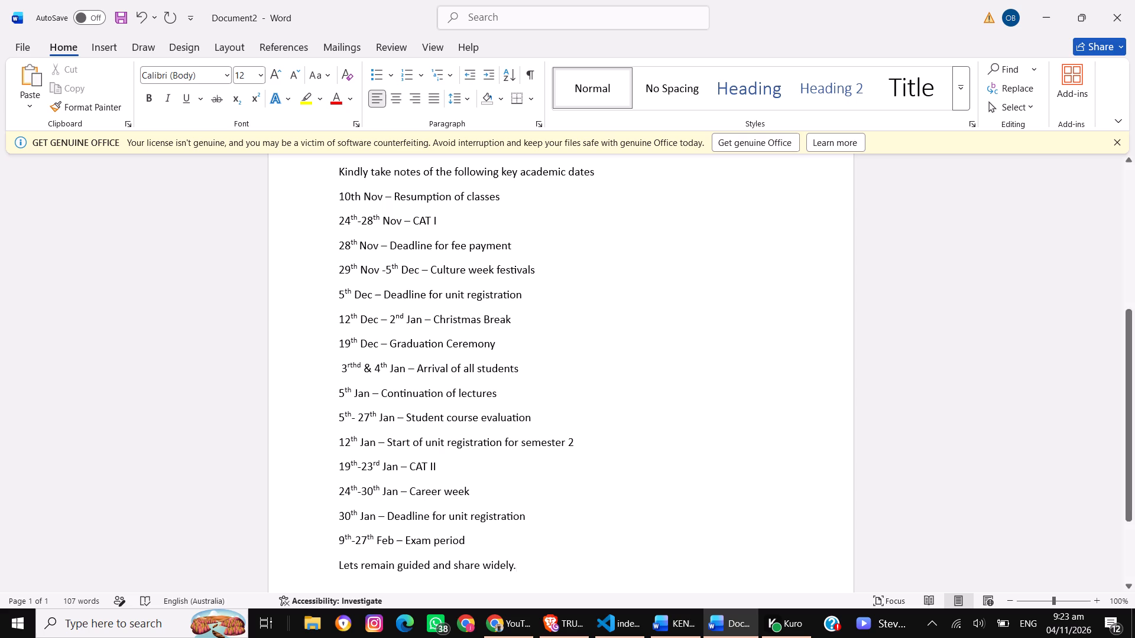
Re-enter the "th" of "10th Nov" in the Resumption of classes entry as a superscript ordinal.
left_click(360, 199)
key("BackSpace")
key("BackSpace")
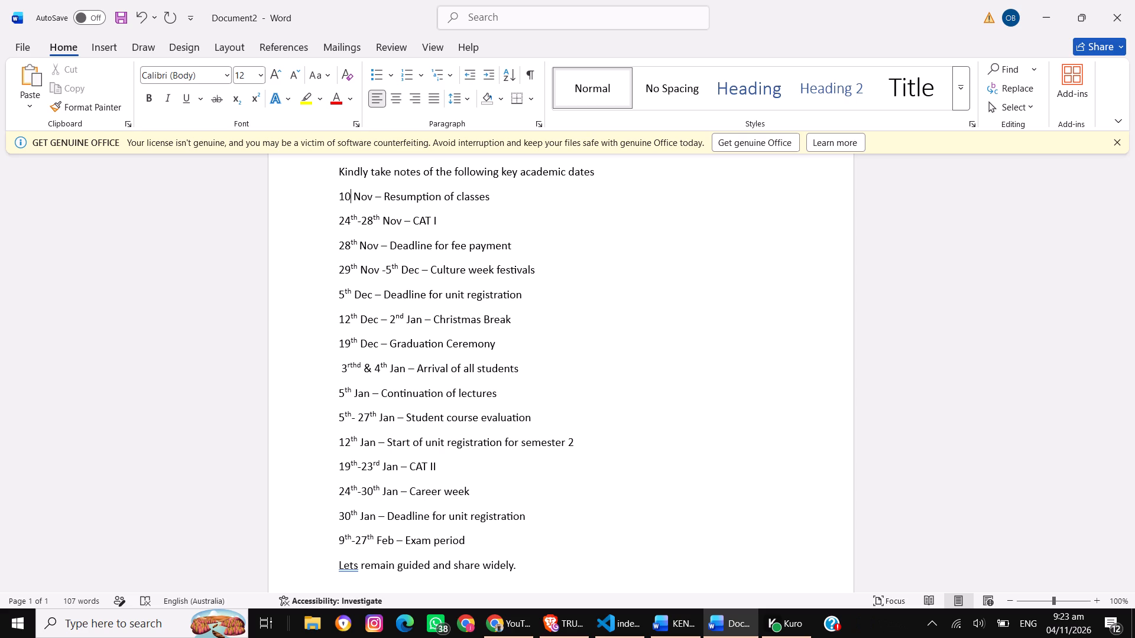
key("h")
key("space")
key("BackSpace")
key("BackSpace")
type("th")
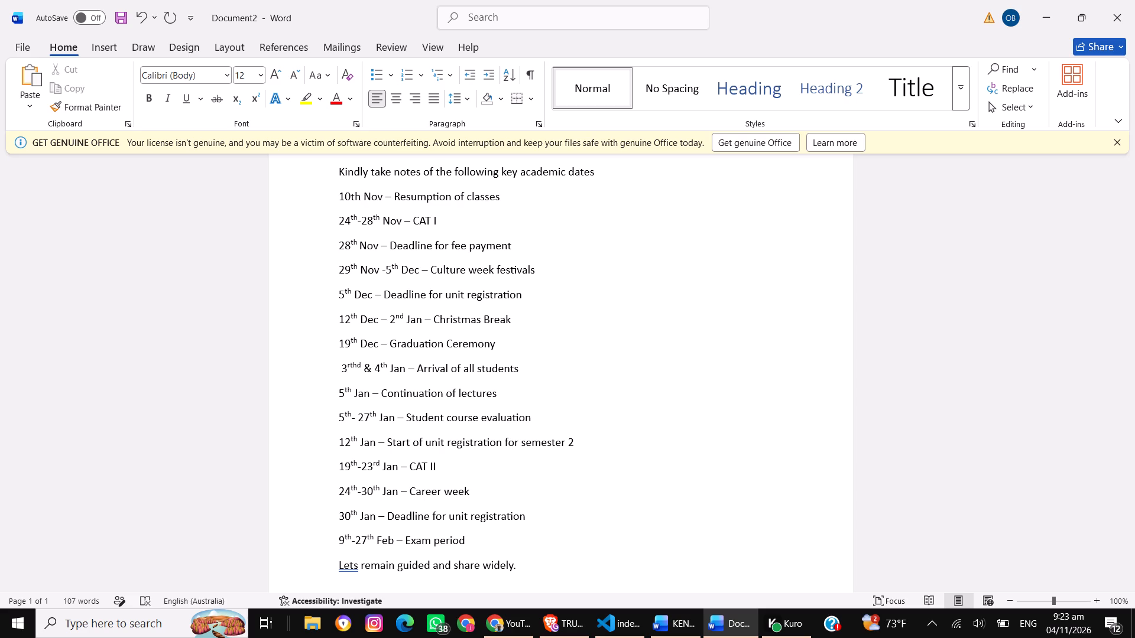
key("space")
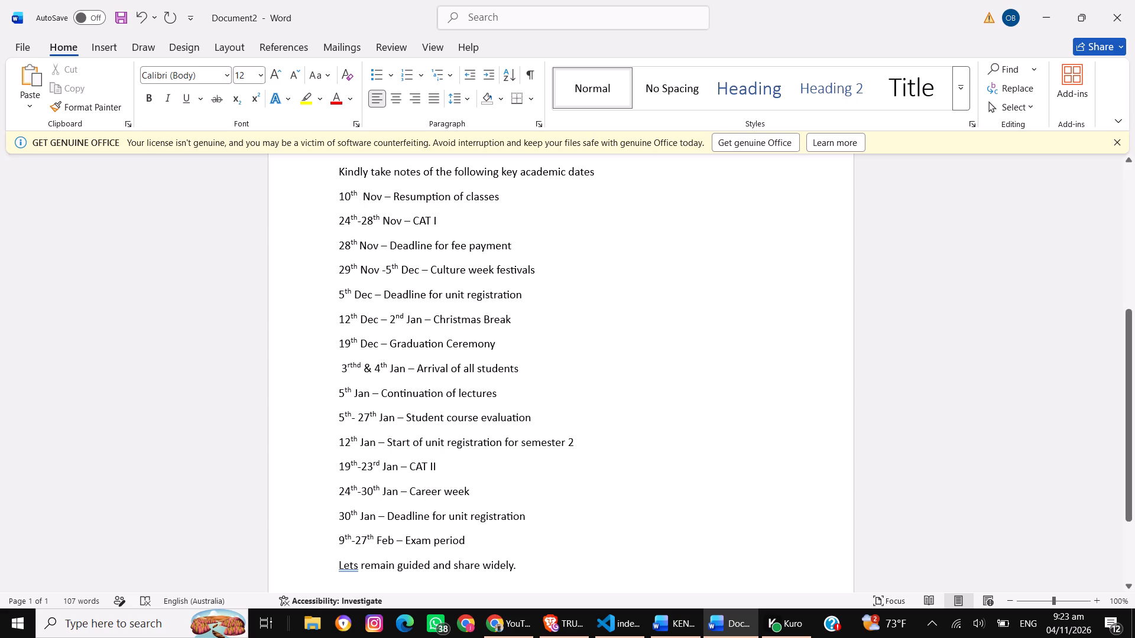
Apply four-diamond bullets to all the date entries from "10th Nov – Resumption of classes" through "9th-27th Feb – Exam period".
left_click_drag(335, 193, 475, 531)
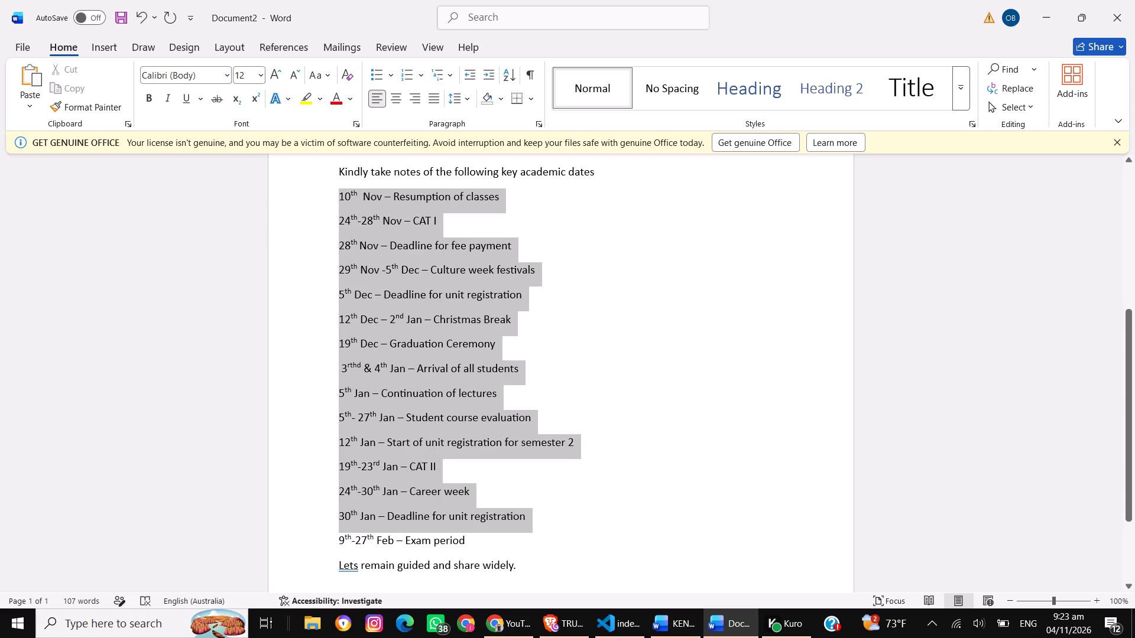
left_click_drag(475, 531, 472, 541)
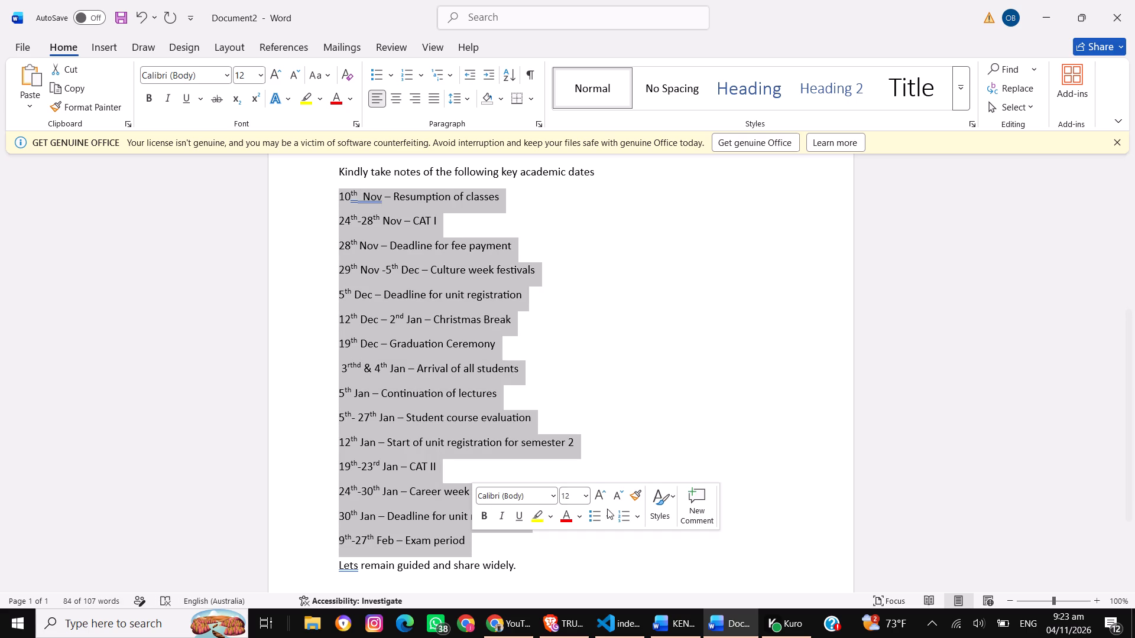
left_click(635, 516)
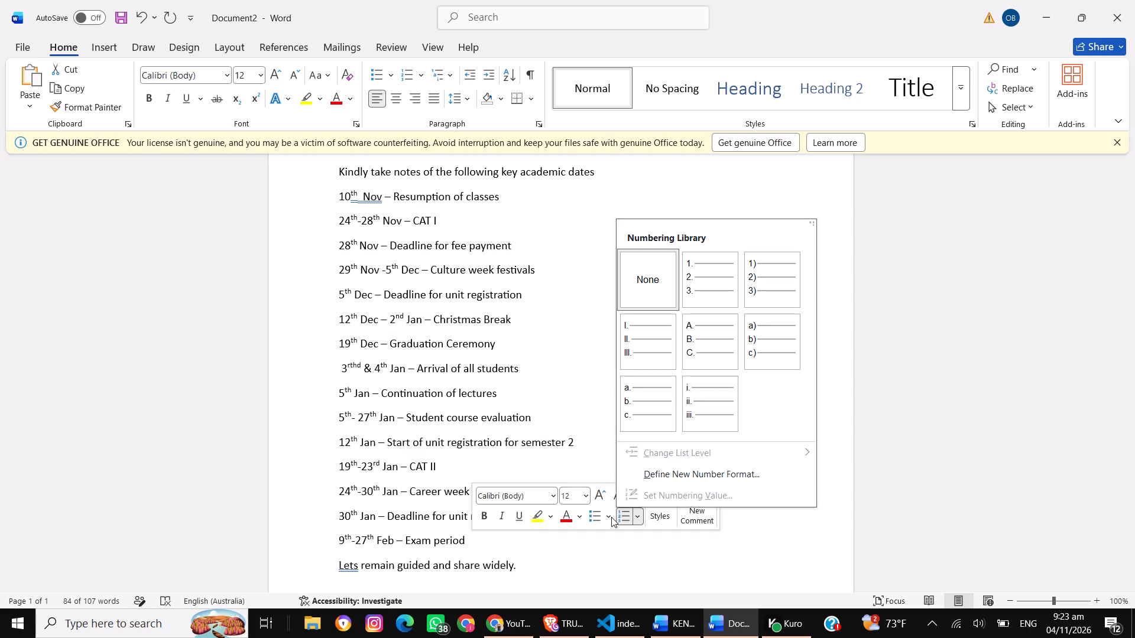
left_click(611, 517)
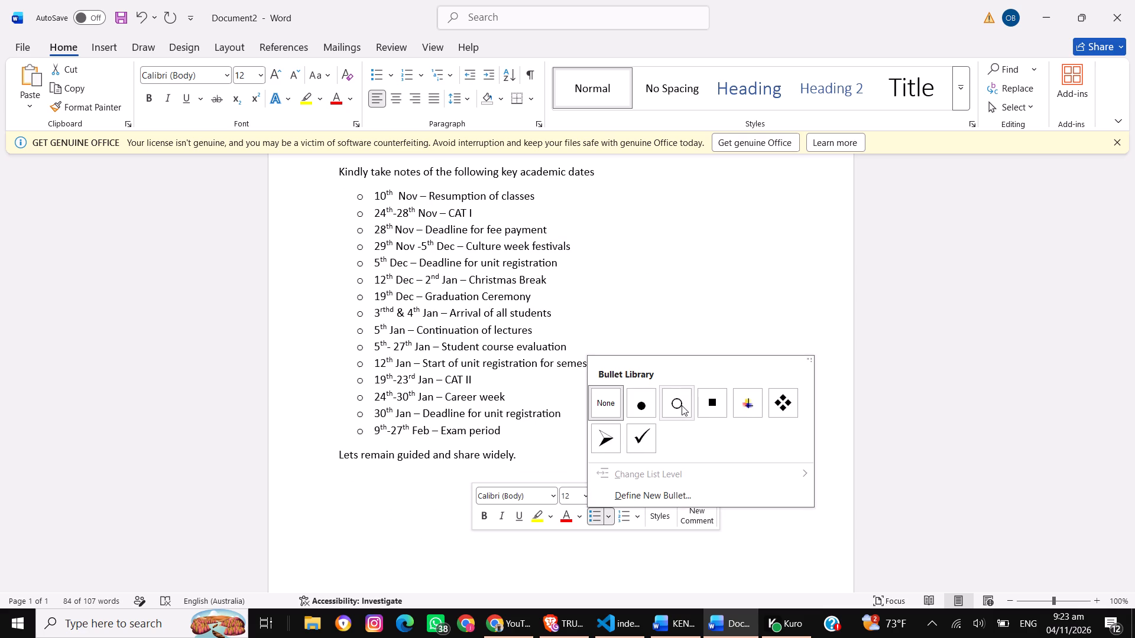
left_click(771, 398)
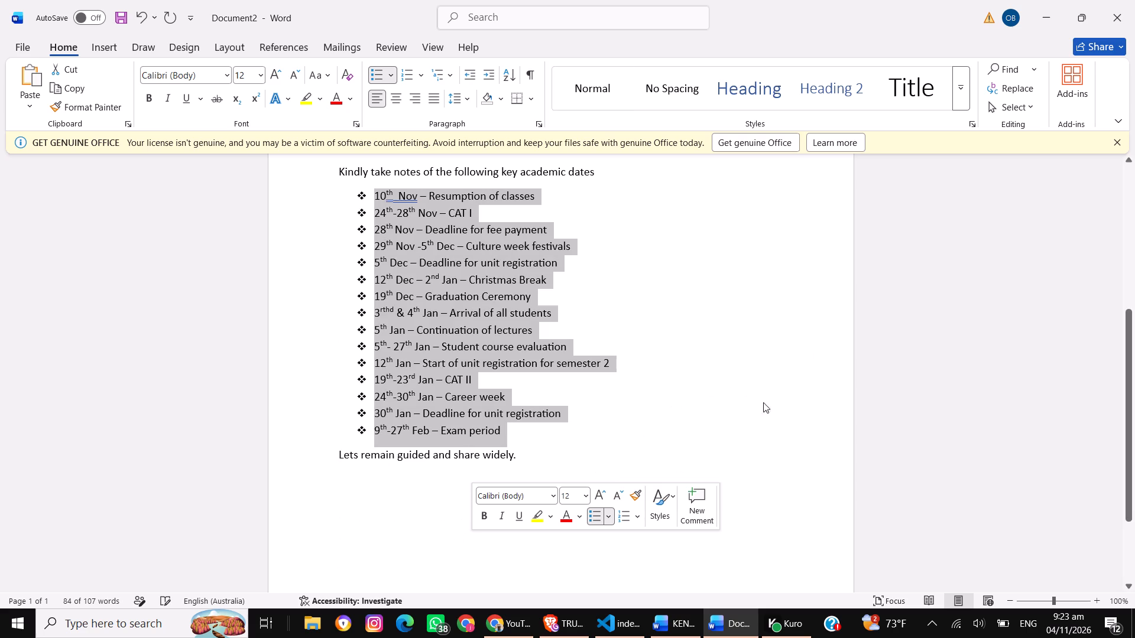
Correct "Lets" to "Let's" in the closing line using the suggested grammar correction.
right_click(348, 458)
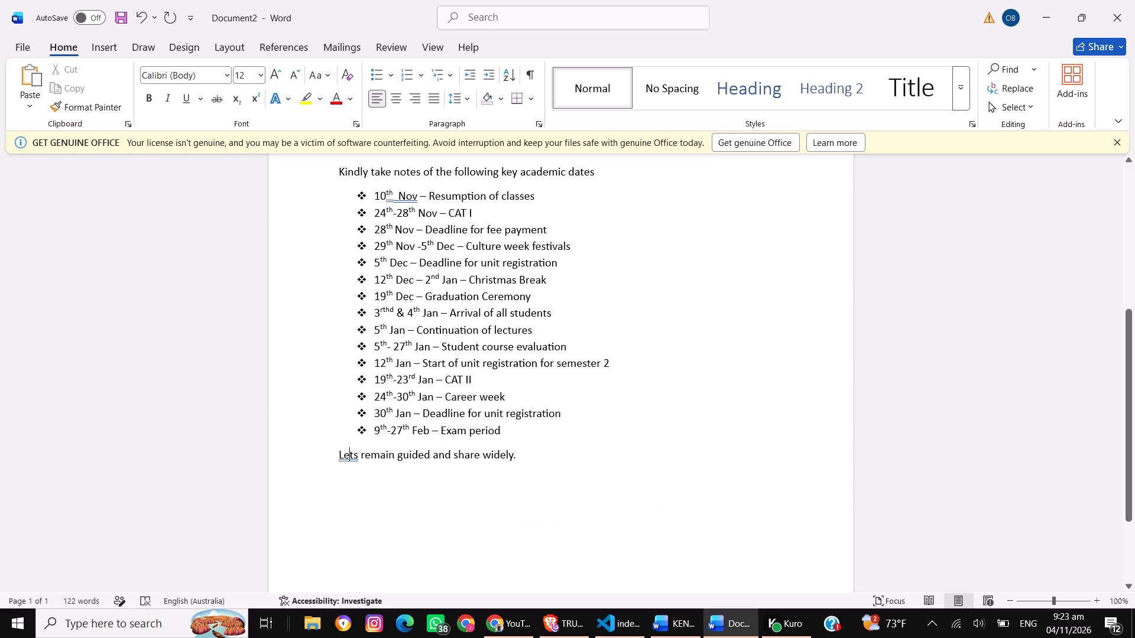
left_click(348, 458)
right_click(348, 458)
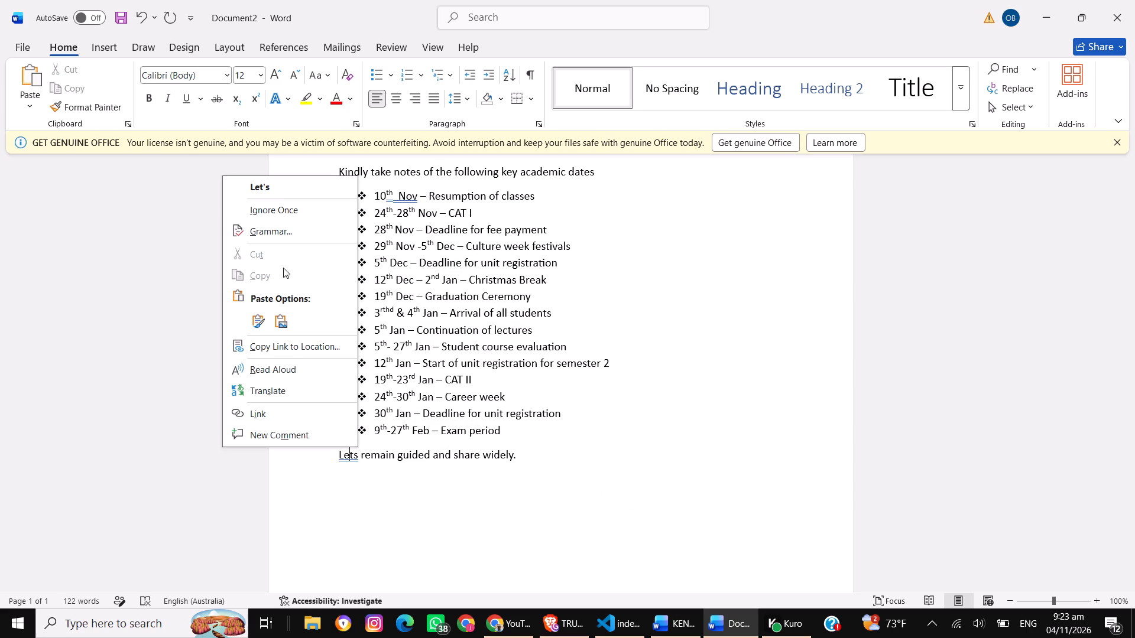
left_click(265, 180)
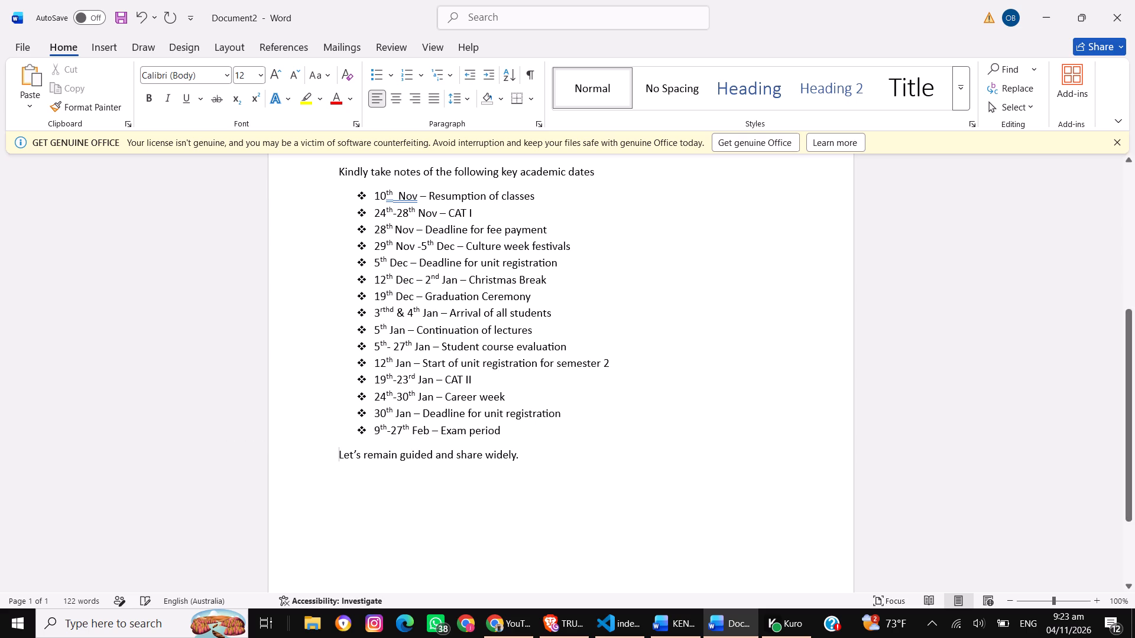
Accept the grammar suggestion "th Nov" to remove the extra space in the Resumption of classes entry.
left_click(401, 198)
right_click(401, 198)
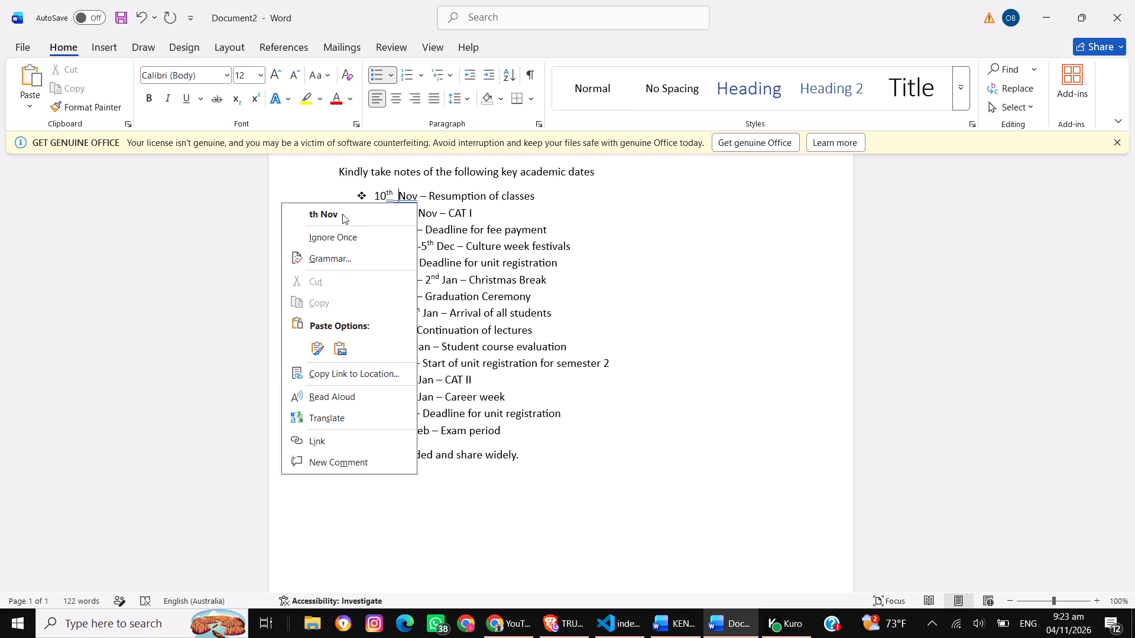
left_click(342, 214)
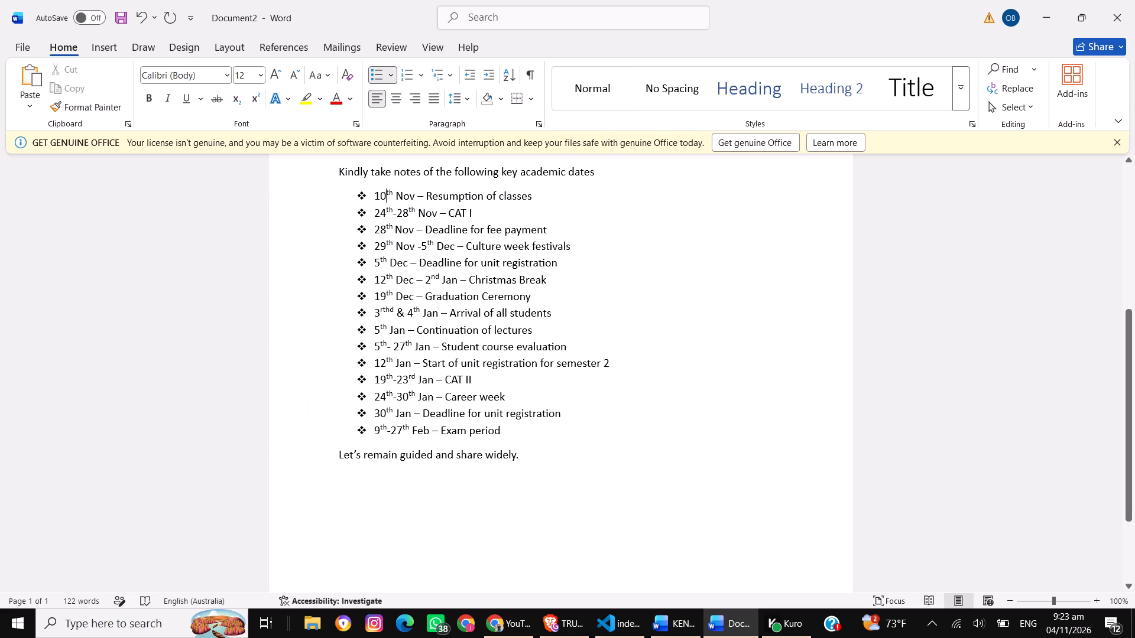
Widen the Kenyatta University crest at the top of the page to roughly two-thirds of the text width.
left_click_drag(1127, 358, 1105, 260)
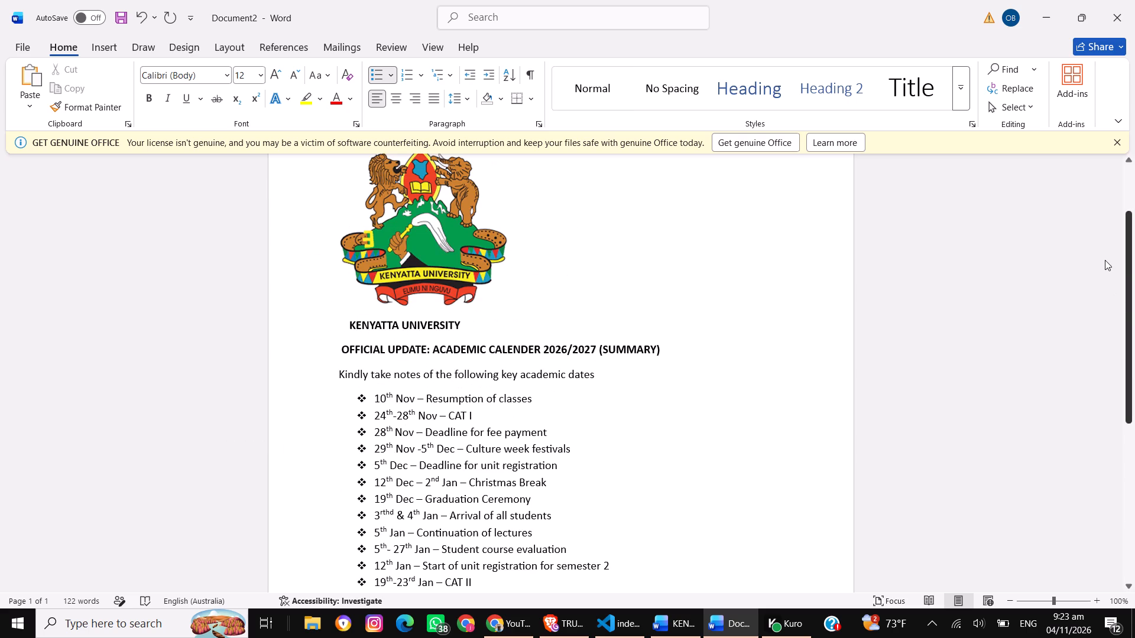
left_click_drag(1105, 260, 1113, 263)
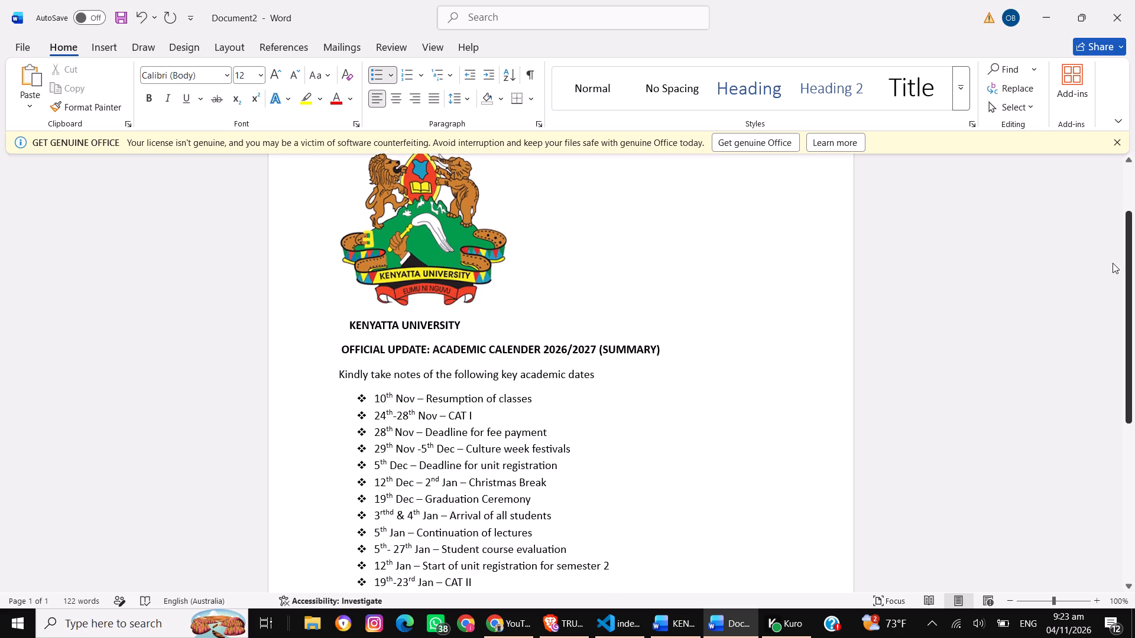
left_click_drag(1113, 263, 1113, 264)
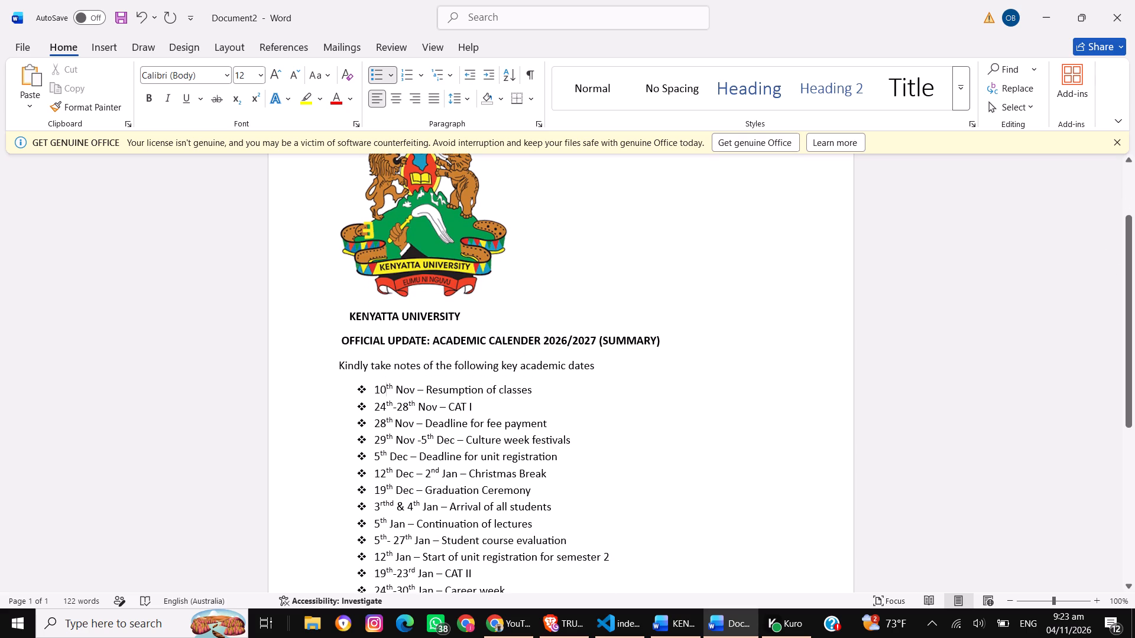
left_click(469, 222)
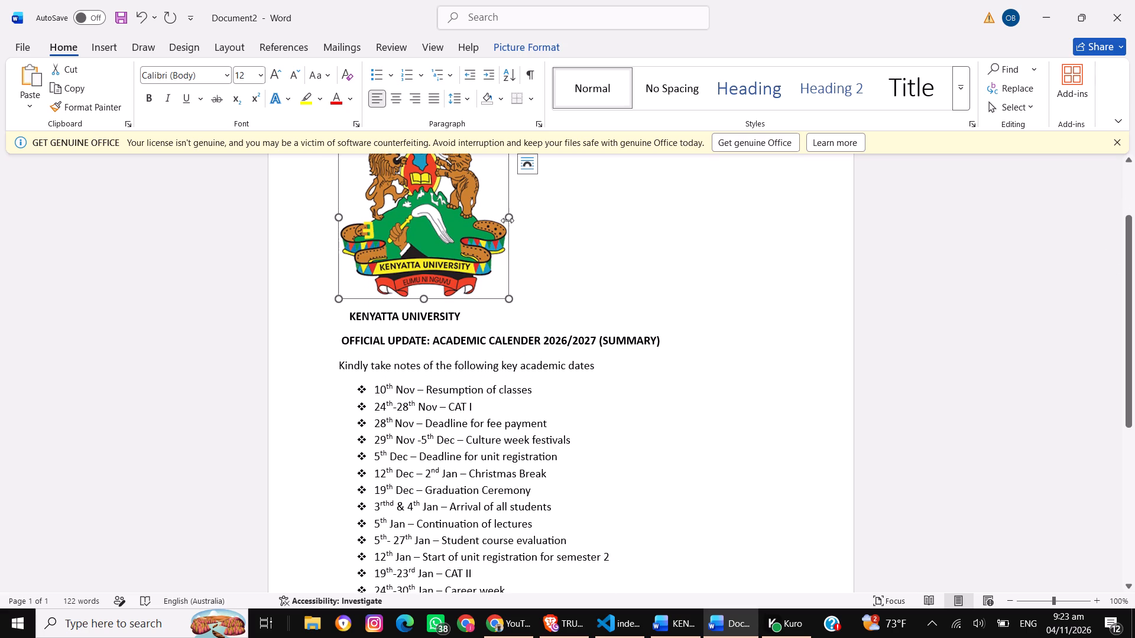
left_click_drag(508, 218, 480, 237)
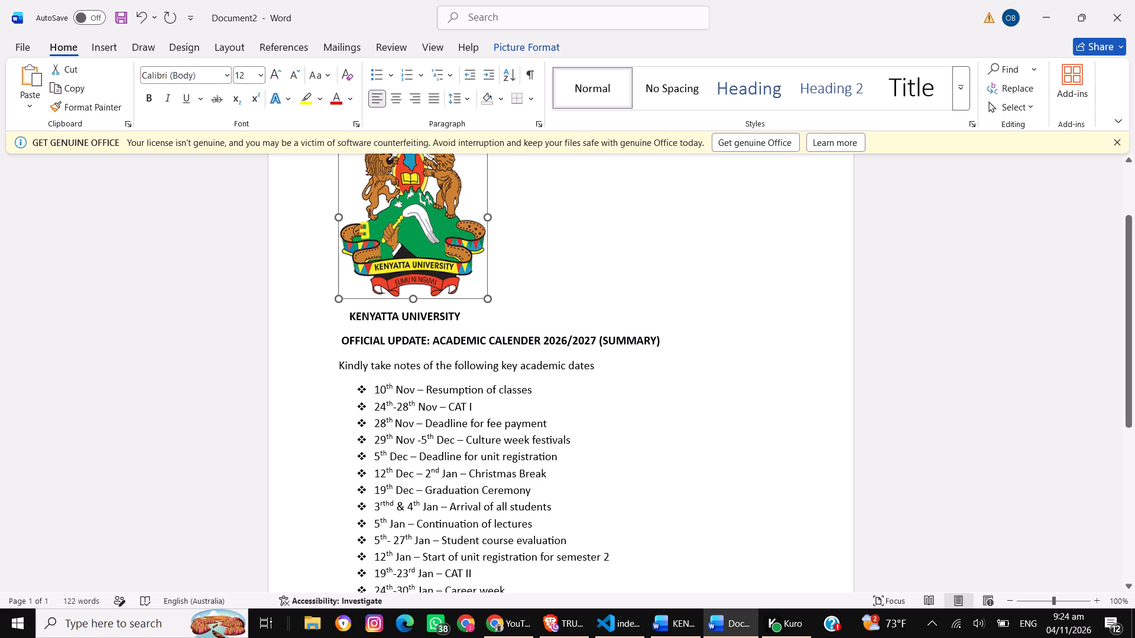
left_click_drag(480, 237, 621, 253)
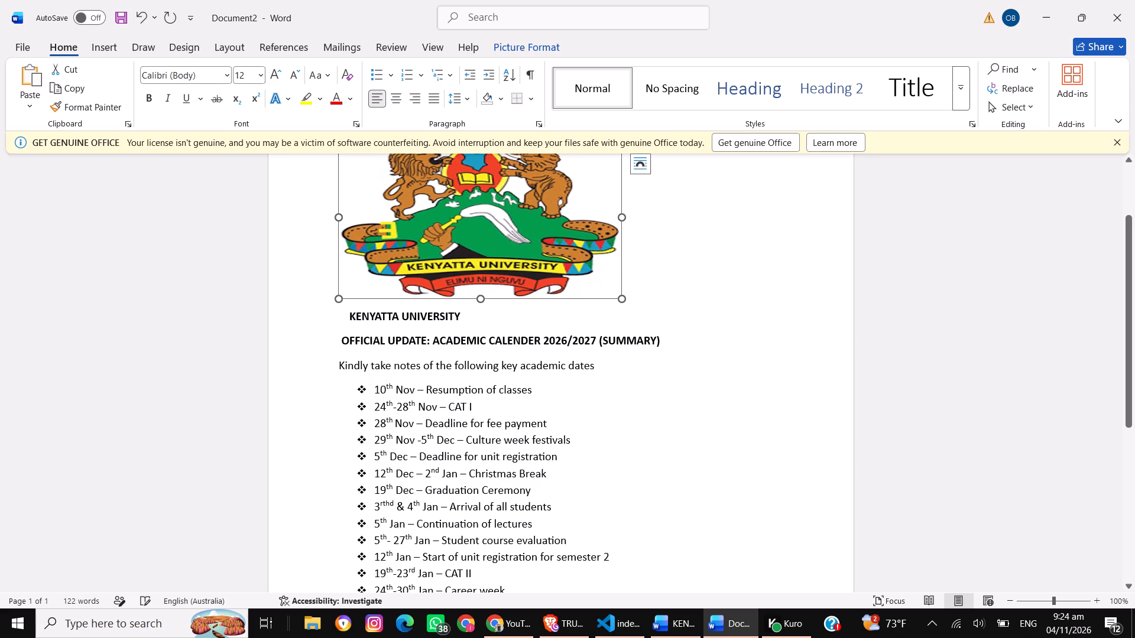
Cut all the text below the crest, from the "KENYATTA UNIVERSITY" heading through the closing line.
left_click_drag(336, 318, 631, 441)
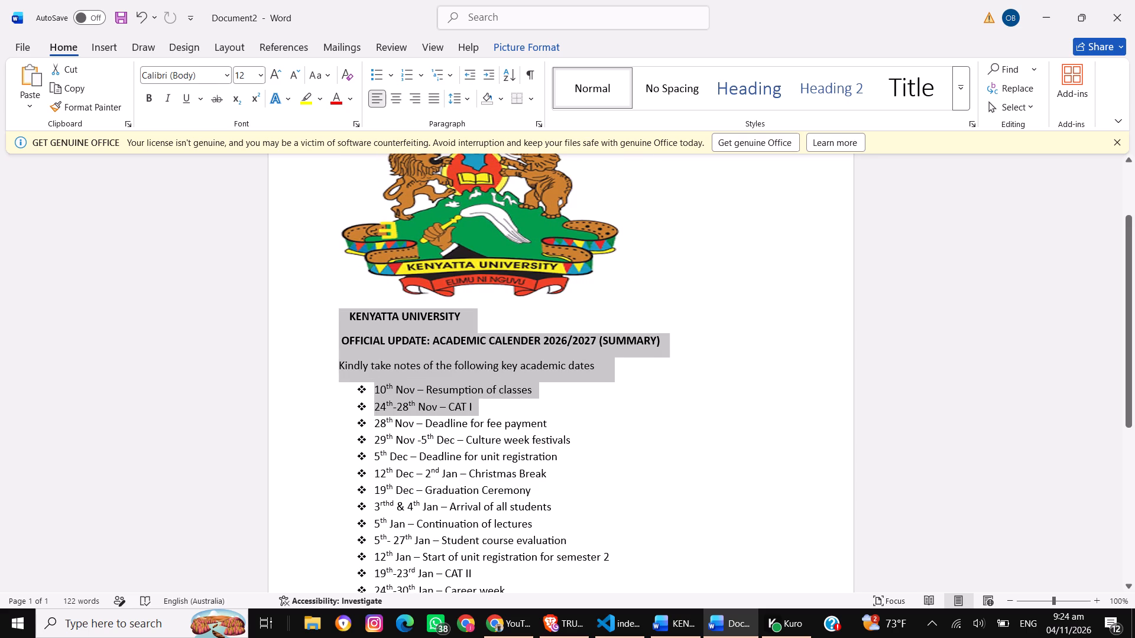
left_click_drag(631, 441, 673, 637)
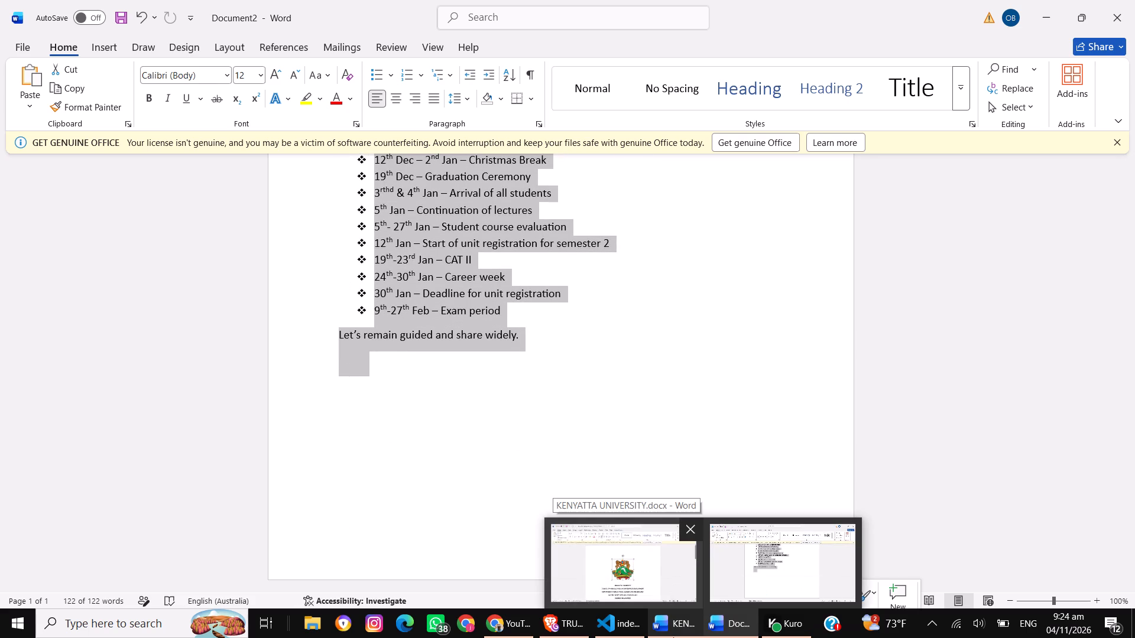
right_click(447, 261)
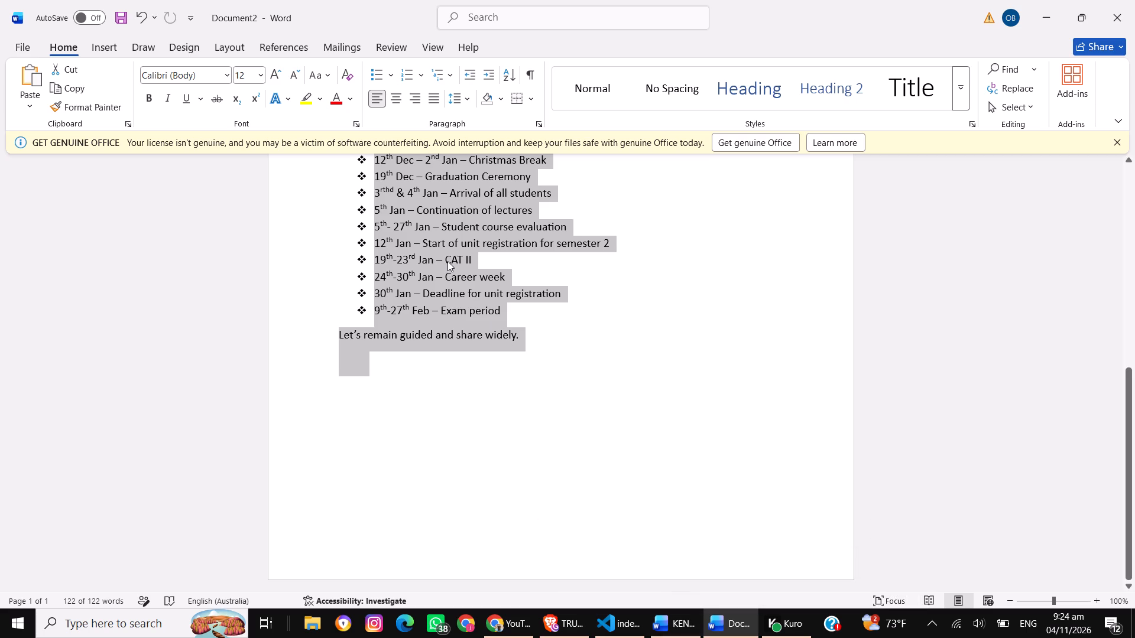
left_click(482, 296)
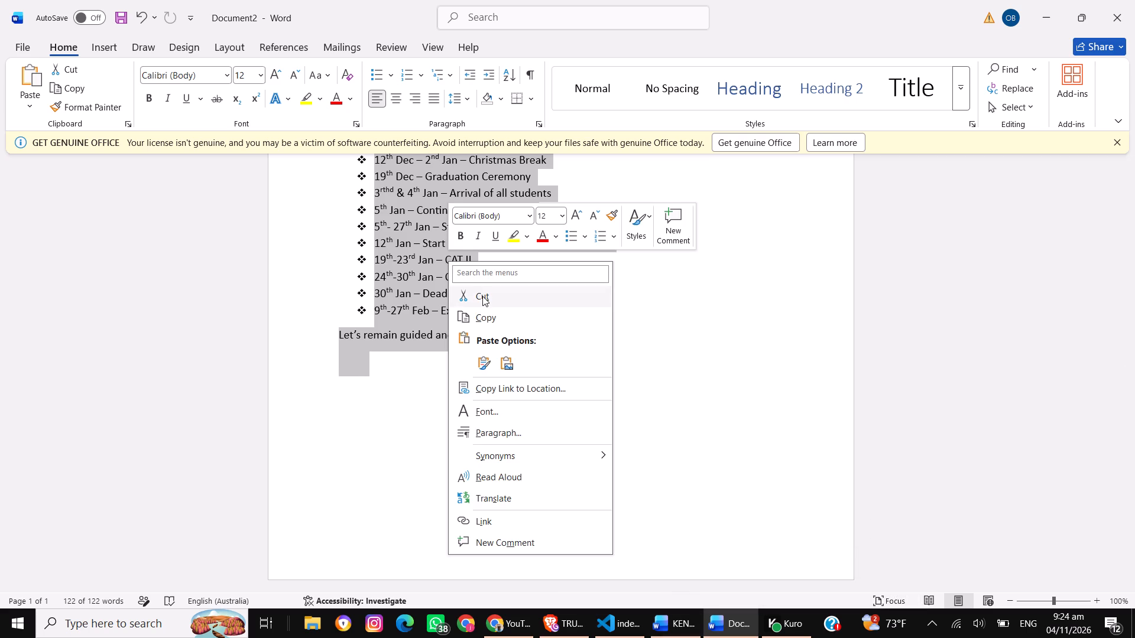
Enlarge the crest in height and width until it spans the page between the side margins.
left_click_drag(1130, 370, 1125, 328)
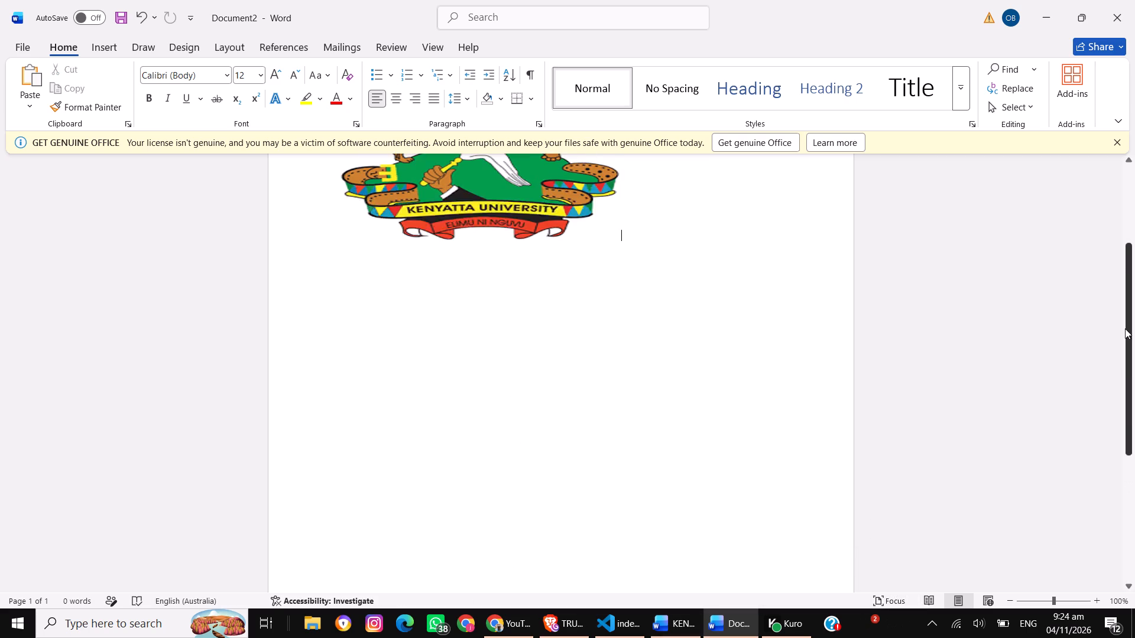
left_click_drag(1125, 328, 1111, 242)
left_click(497, 303)
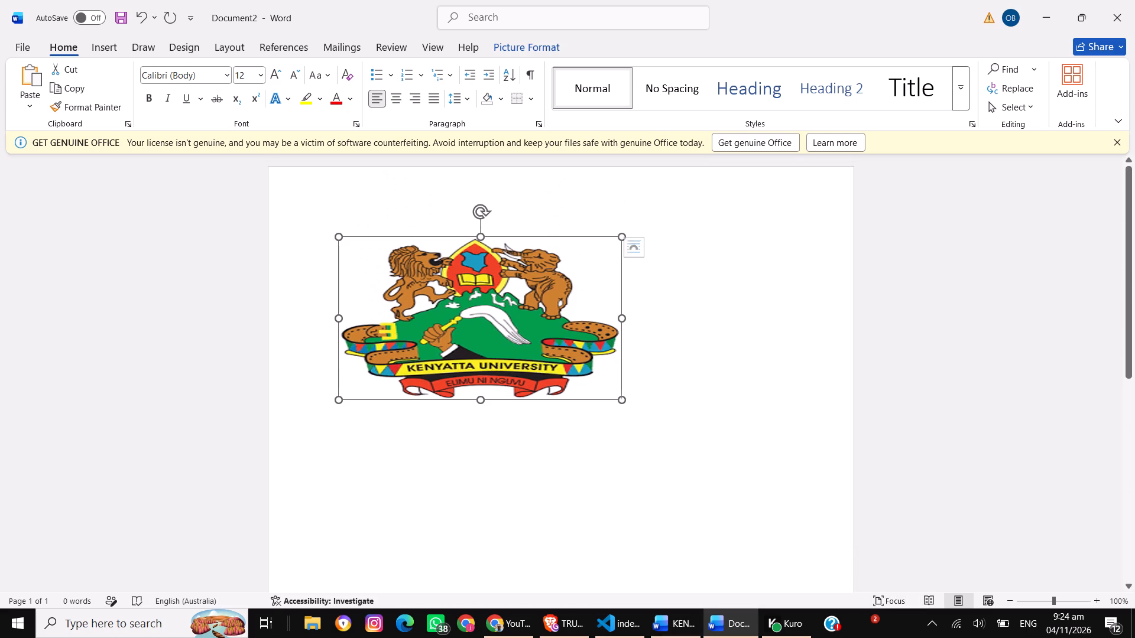
left_click_drag(481, 399, 497, 495)
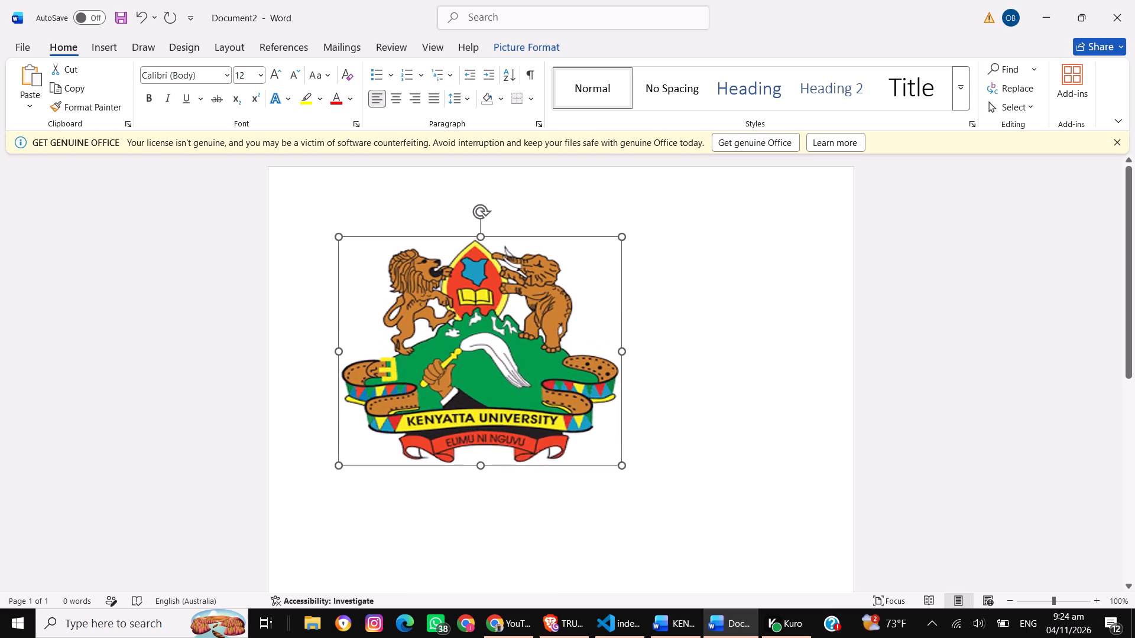
left_click_drag(497, 495, 508, 637)
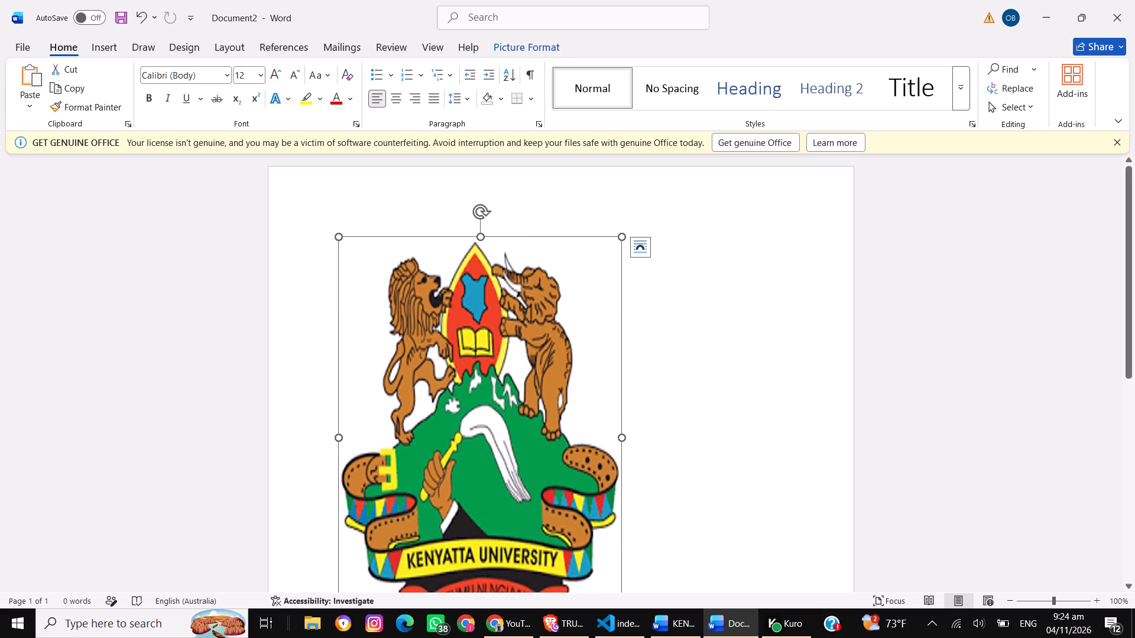
left_click_drag(622, 438, 837, 422)
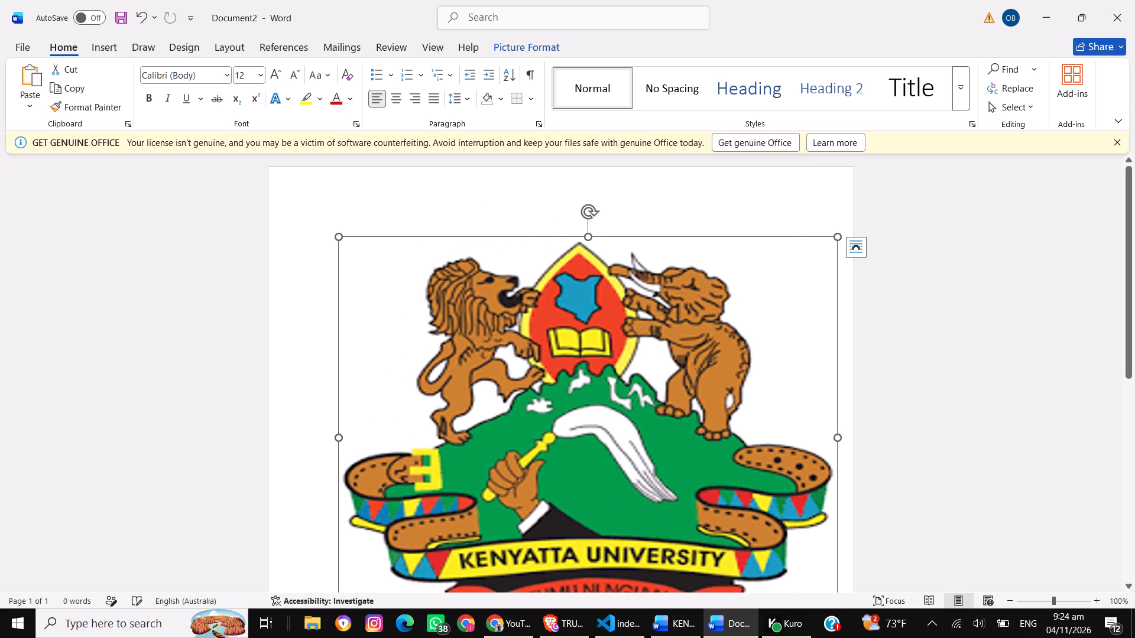
left_click_drag(338, 436, 284, 427)
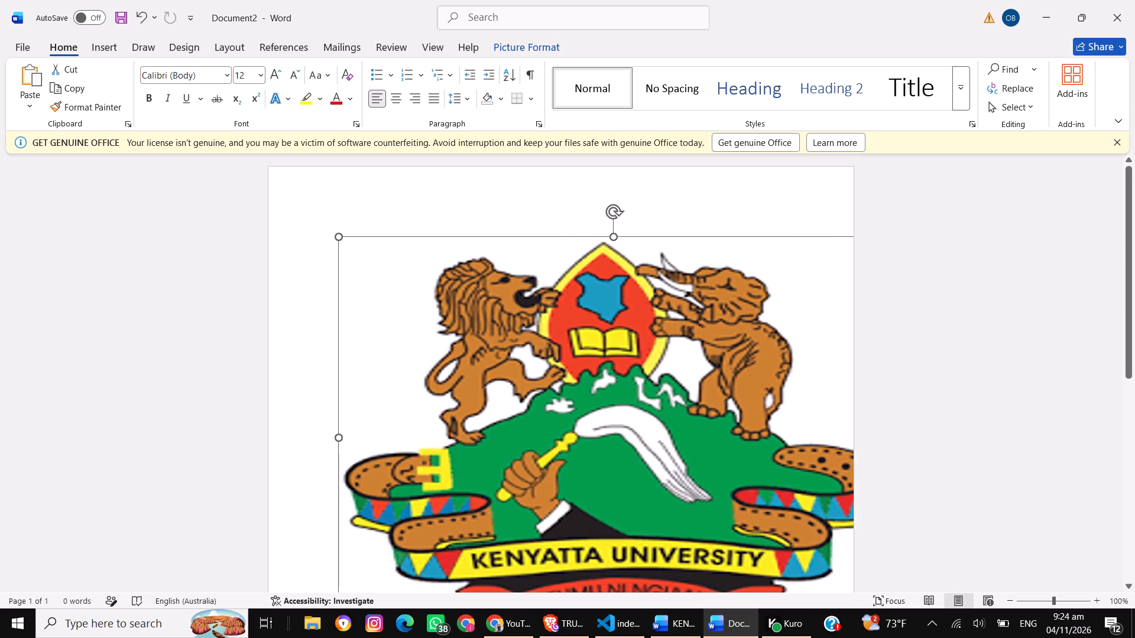
left_click_drag(284, 427, 436, 431)
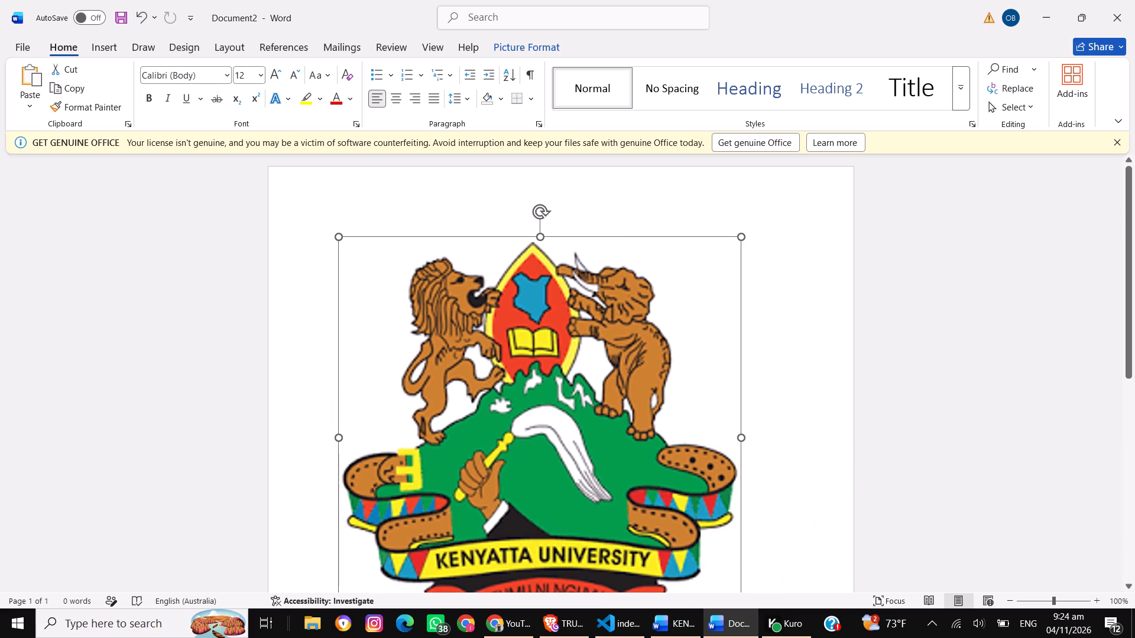
left_click_drag(436, 431, 393, 422)
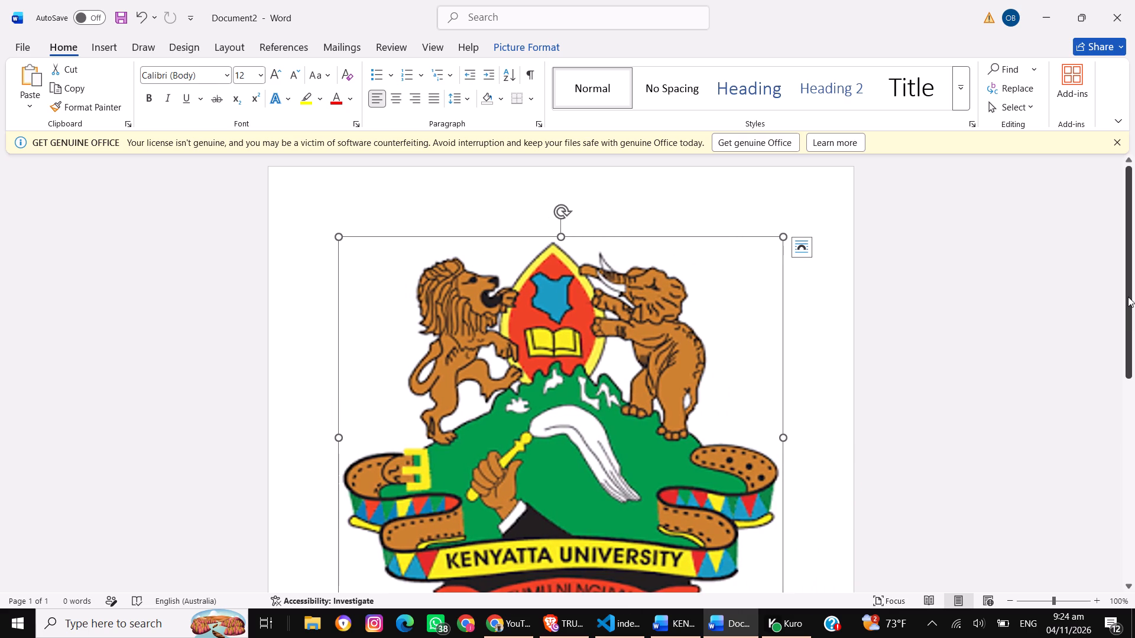
Stretch the crest taller so that it extends down most of the page.
left_click_drag(1128, 295, 1131, 398)
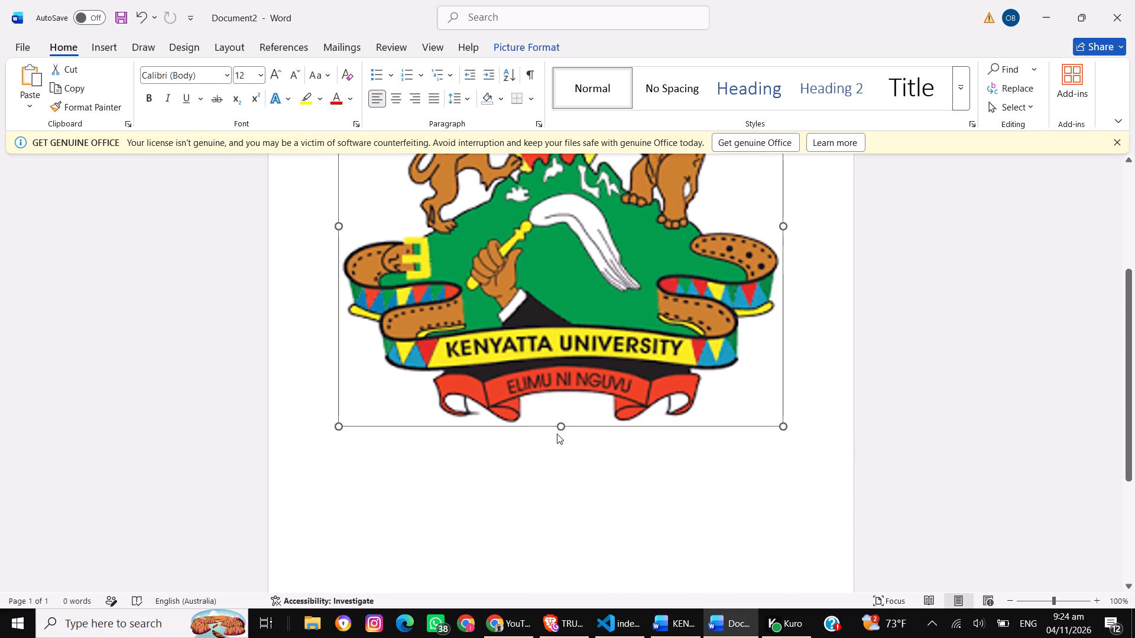
left_click_drag(562, 423, 557, 559)
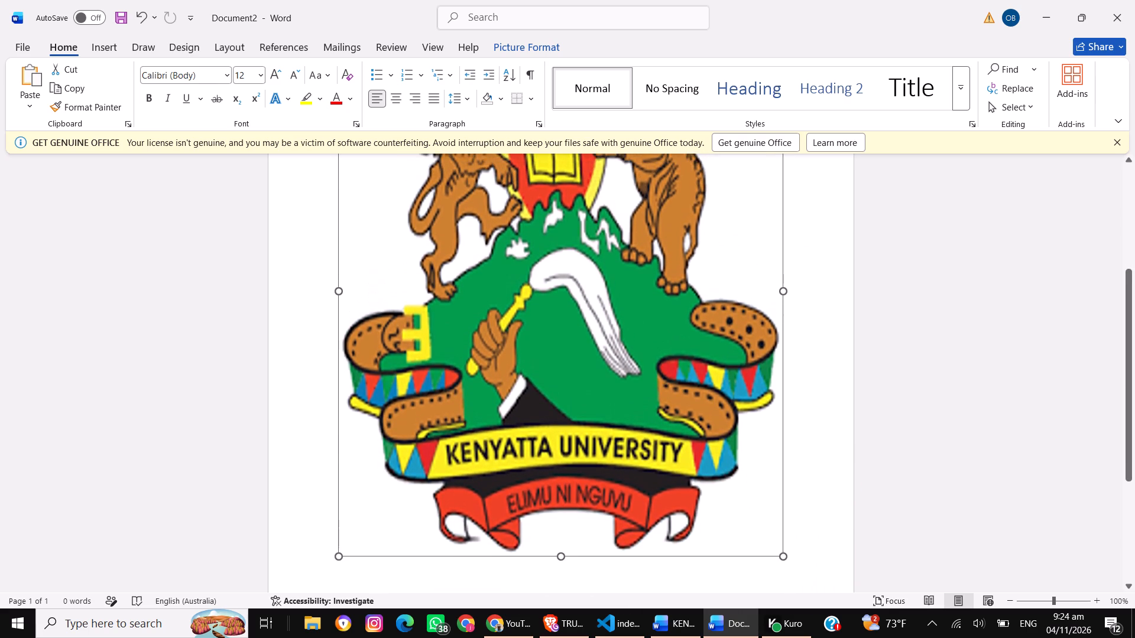
left_click_drag(557, 559, 557, 627)
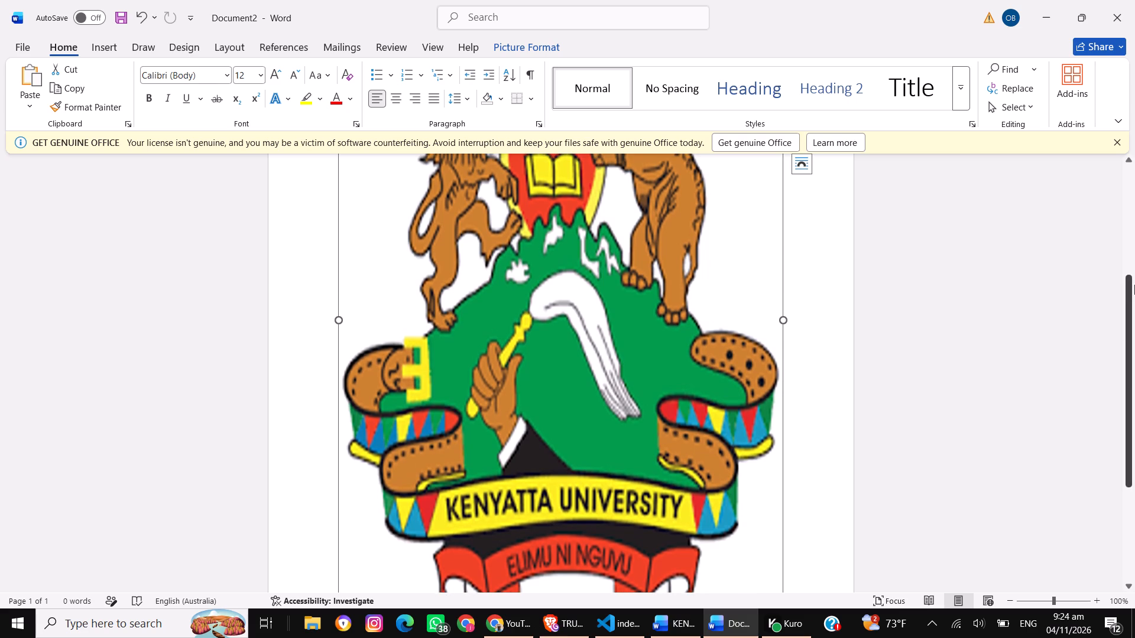
left_click_drag(1129, 304, 1124, 453)
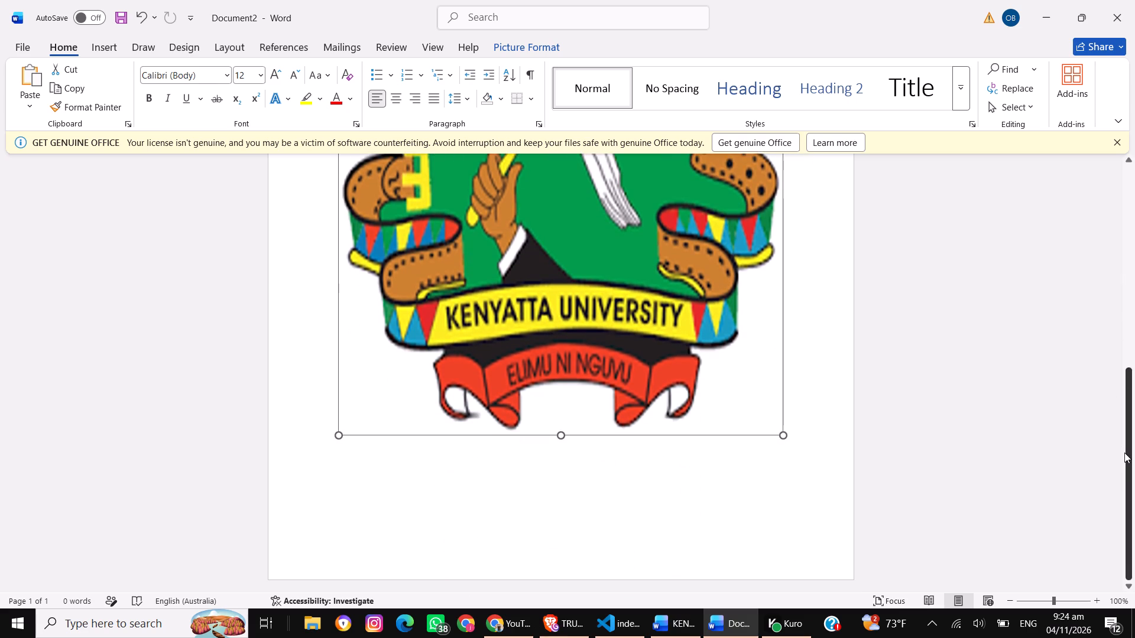
left_click_drag(1124, 453, 1117, 193)
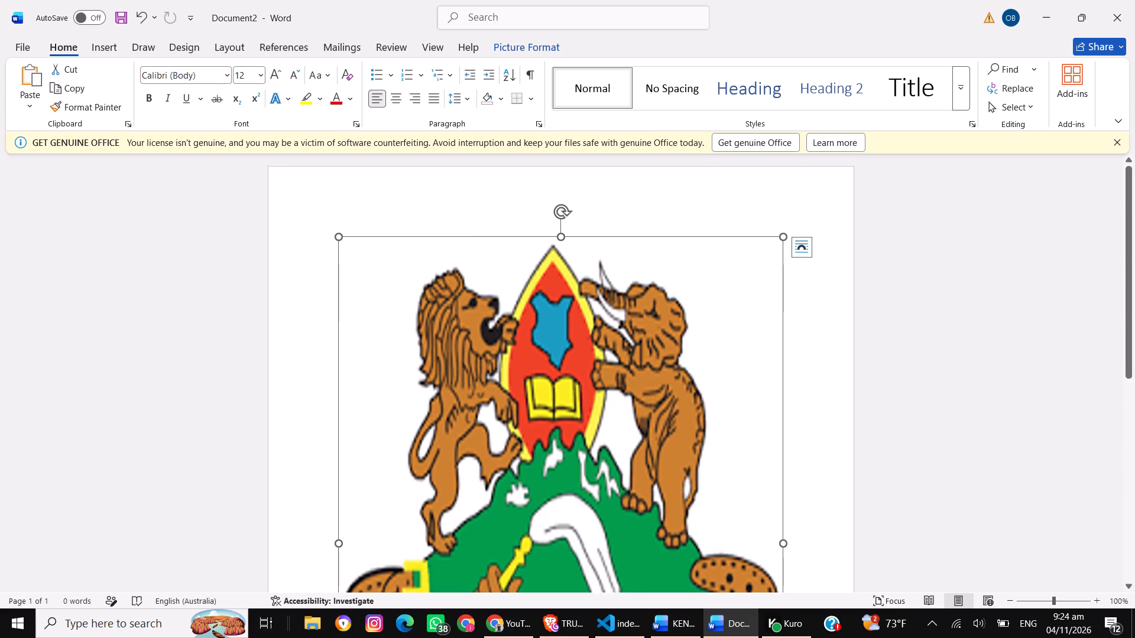
left_click_drag(561, 239, 559, 221)
left_click_drag(558, 235, 558, 206)
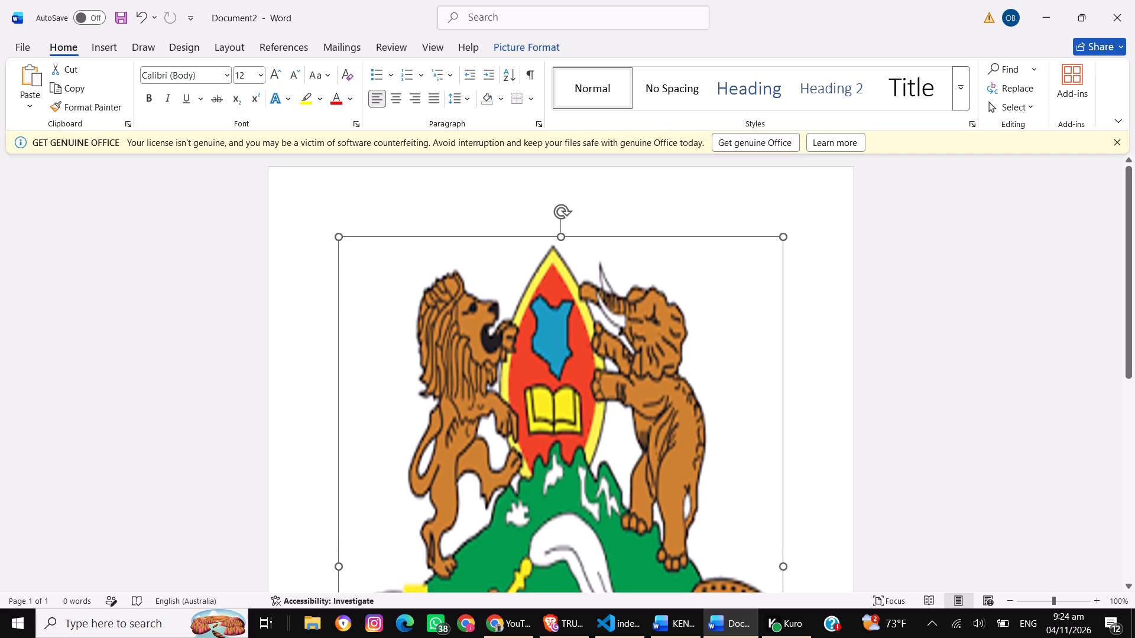
left_click_drag(1129, 362, 1129, 362)
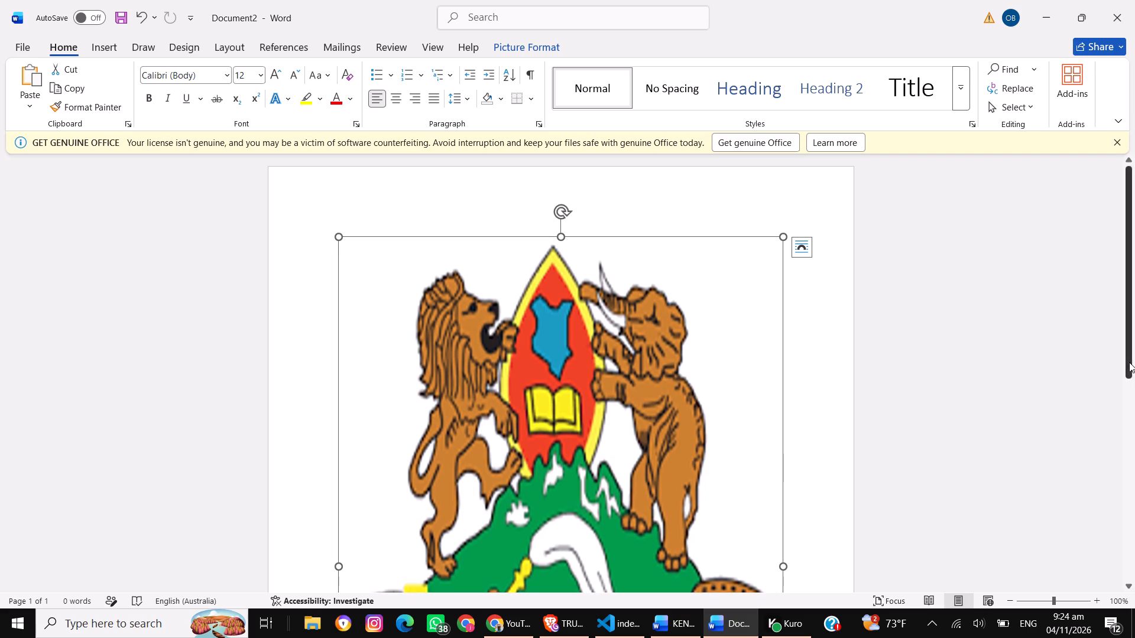
left_click_drag(1129, 362, 1121, 333)
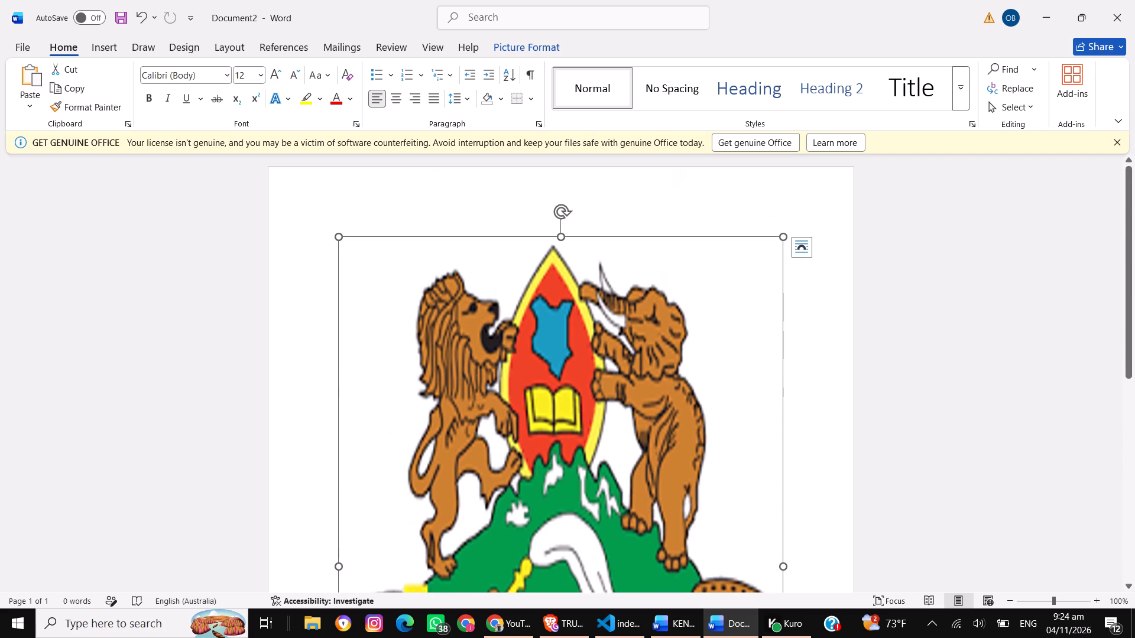
Set the crest's text wrapping to Behind Text.
left_click(803, 252)
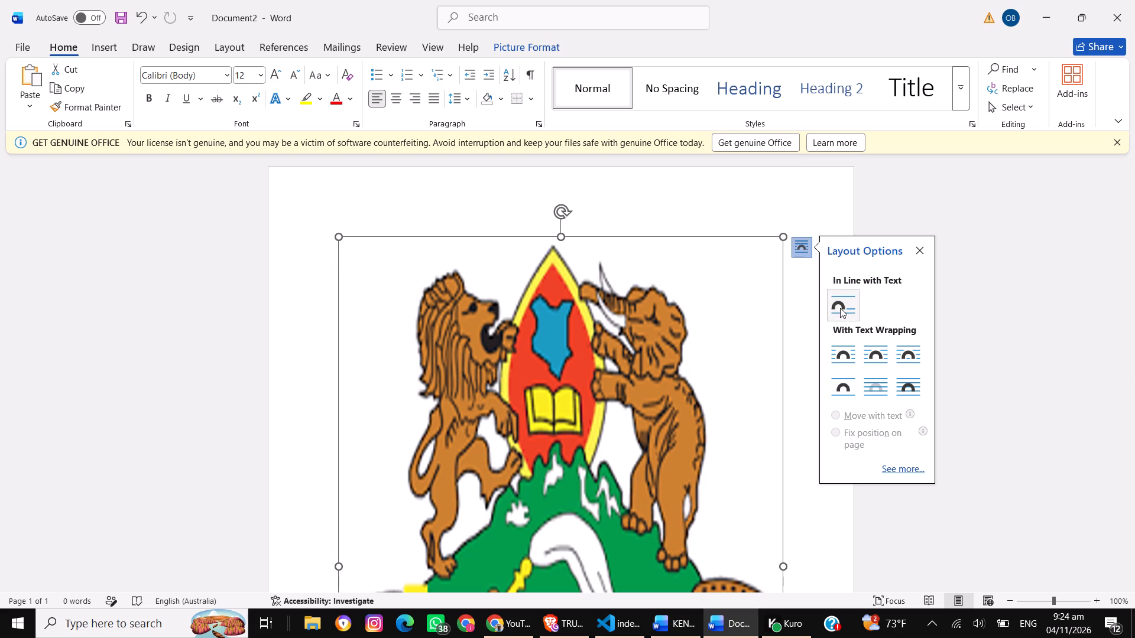
left_click(874, 382)
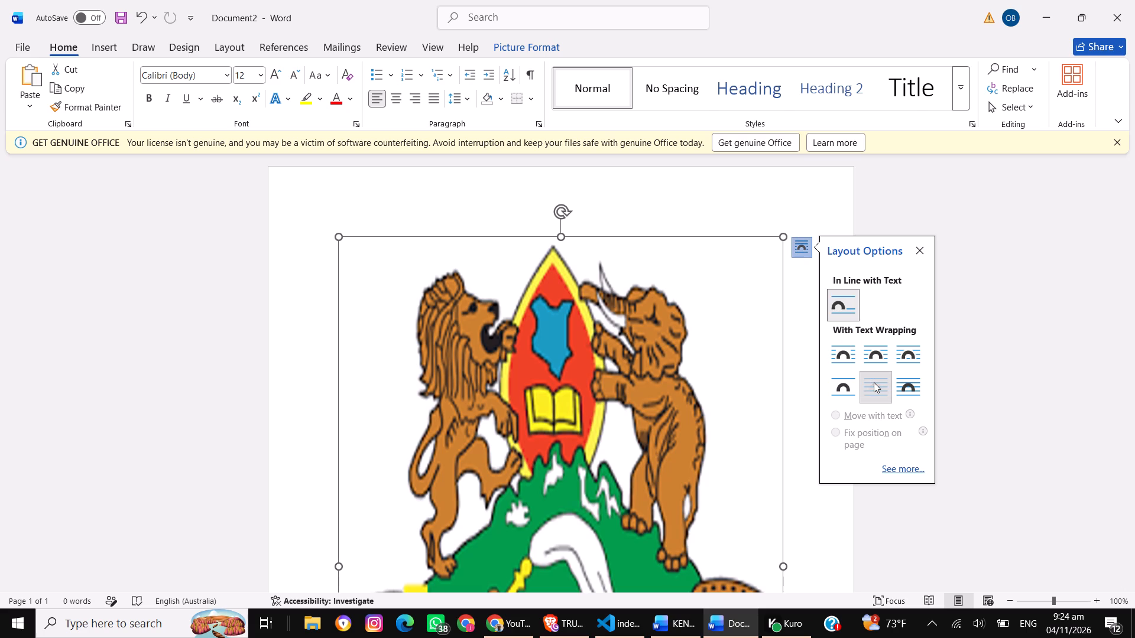
Paste the cut heading, bulleted dates and closing line back onto the page over the crest.
right_click(461, 299)
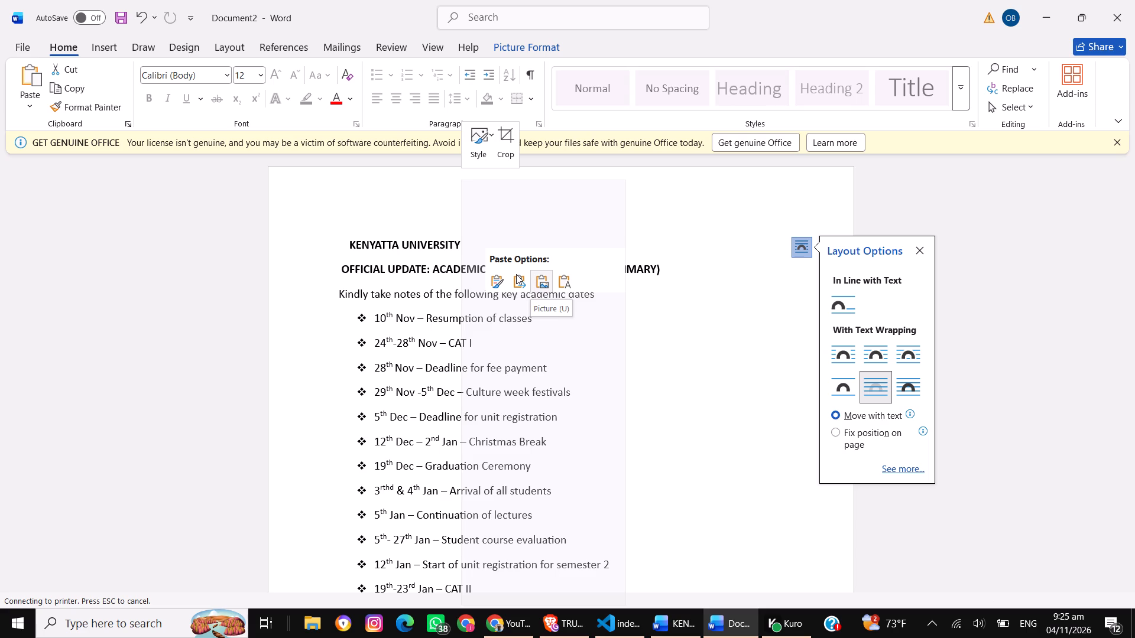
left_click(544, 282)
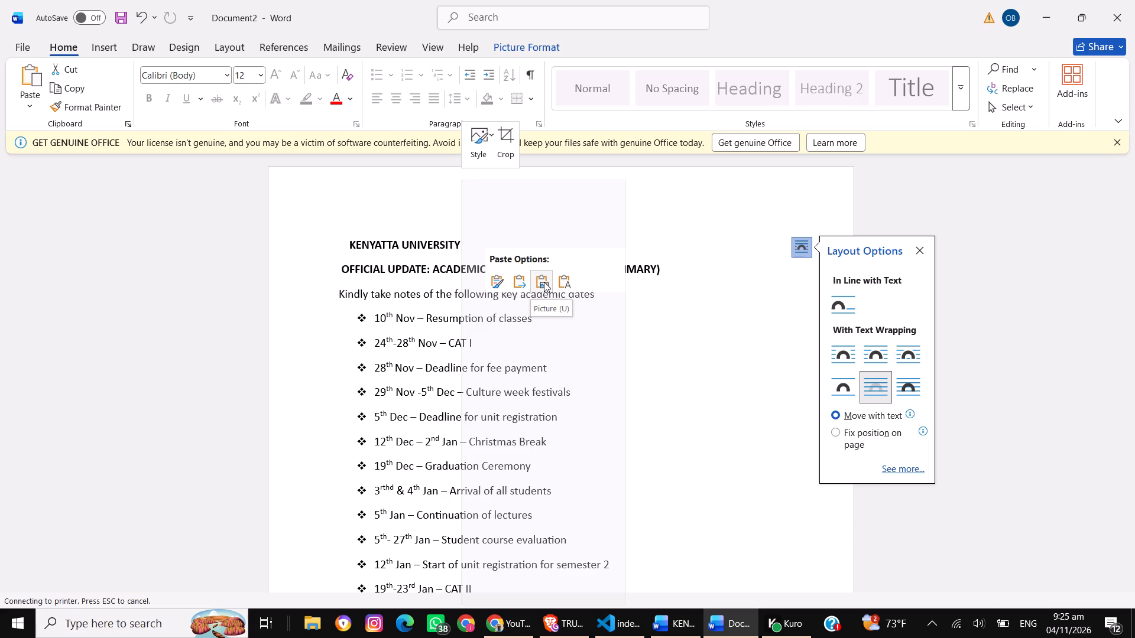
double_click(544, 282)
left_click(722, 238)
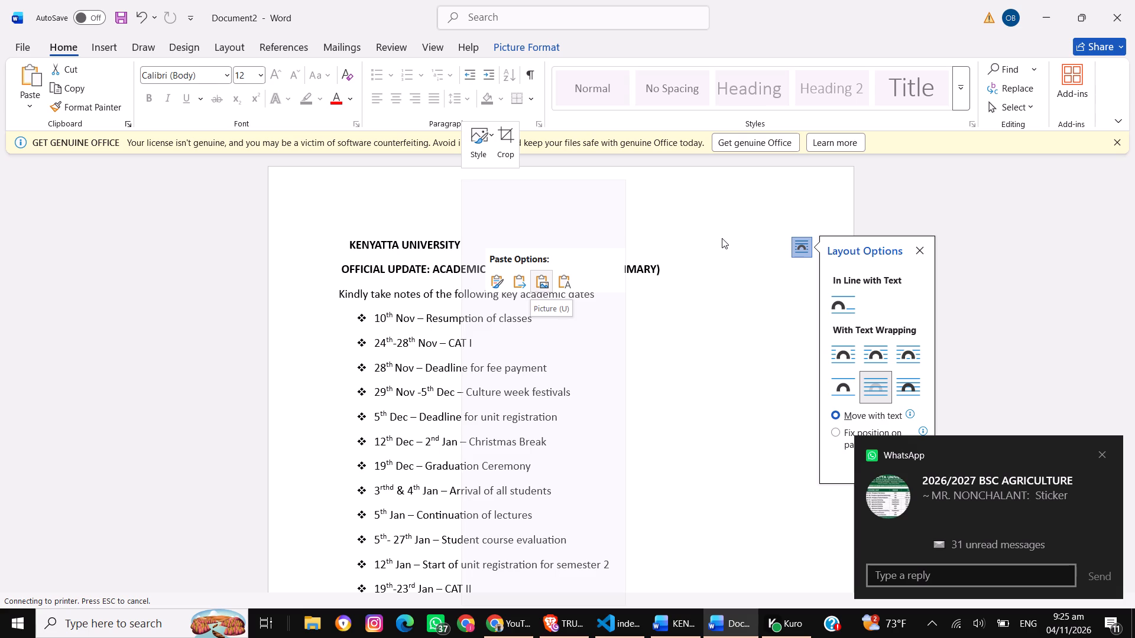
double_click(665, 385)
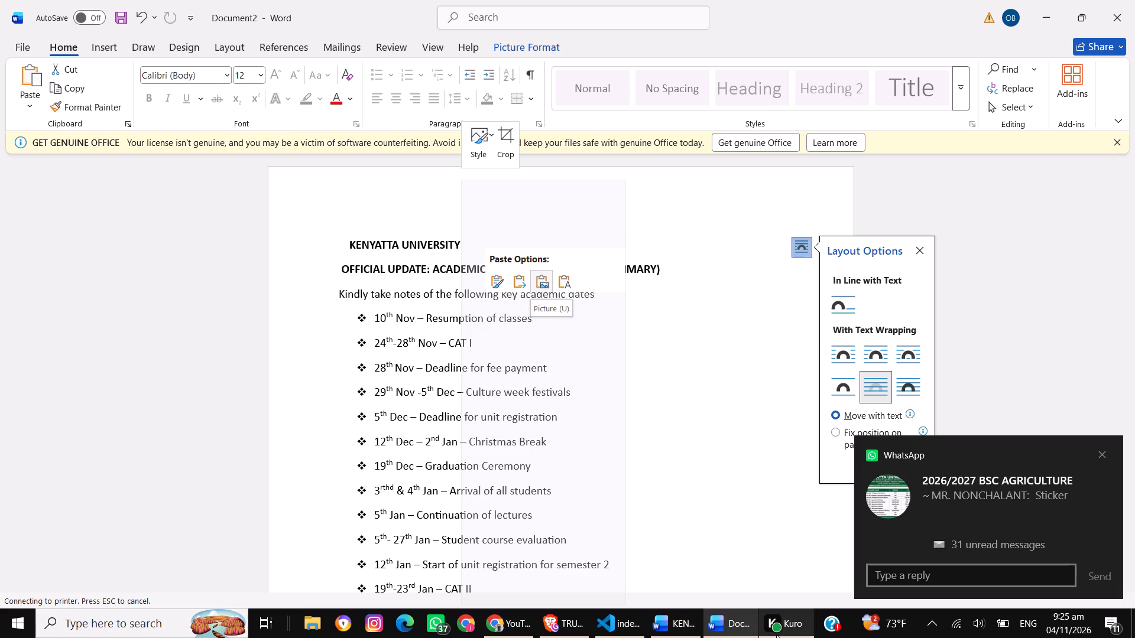